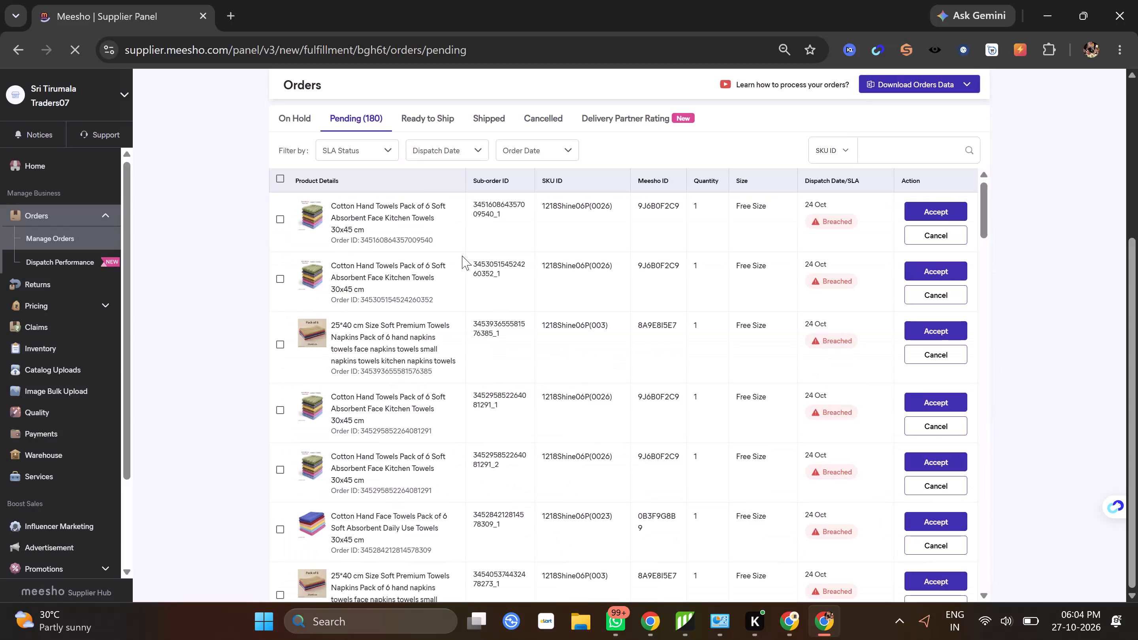
Open the Ready to Ship orders and search them by SKU ID for 1218Plaincolor(1)12P.
{"action": "left_click", "coordinate": [422, 111]}
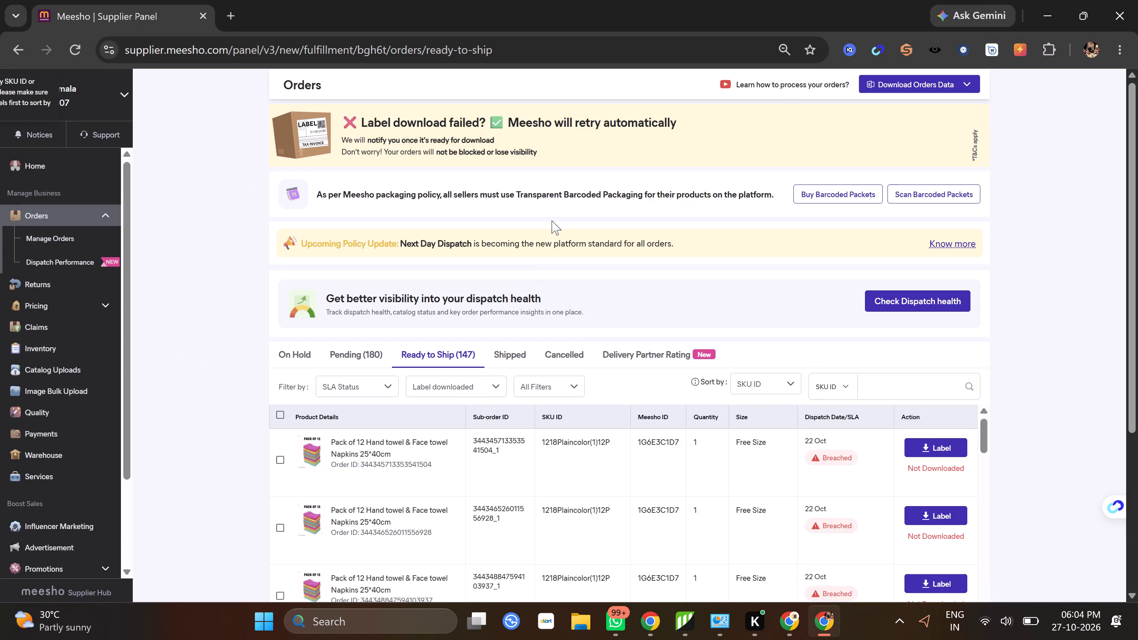
{"action": "scroll", "coordinate": [753, 89], "scroll_direction": "down", "scroll_amount": 2}
{"action": "scroll", "coordinate": [720, 292], "scroll_direction": "down", "scroll_amount": 3}
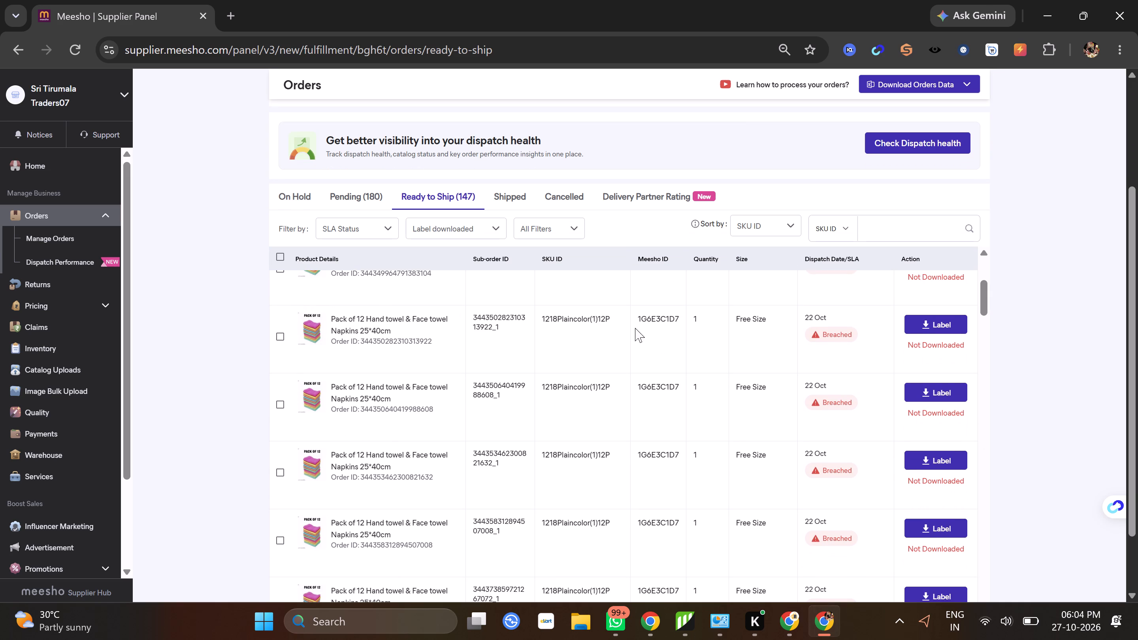
{"action": "left_click_drag", "start_coordinate": [622, 325], "coordinate": [543, 335]}
{"action": "key", "text": "ctrl+c"}
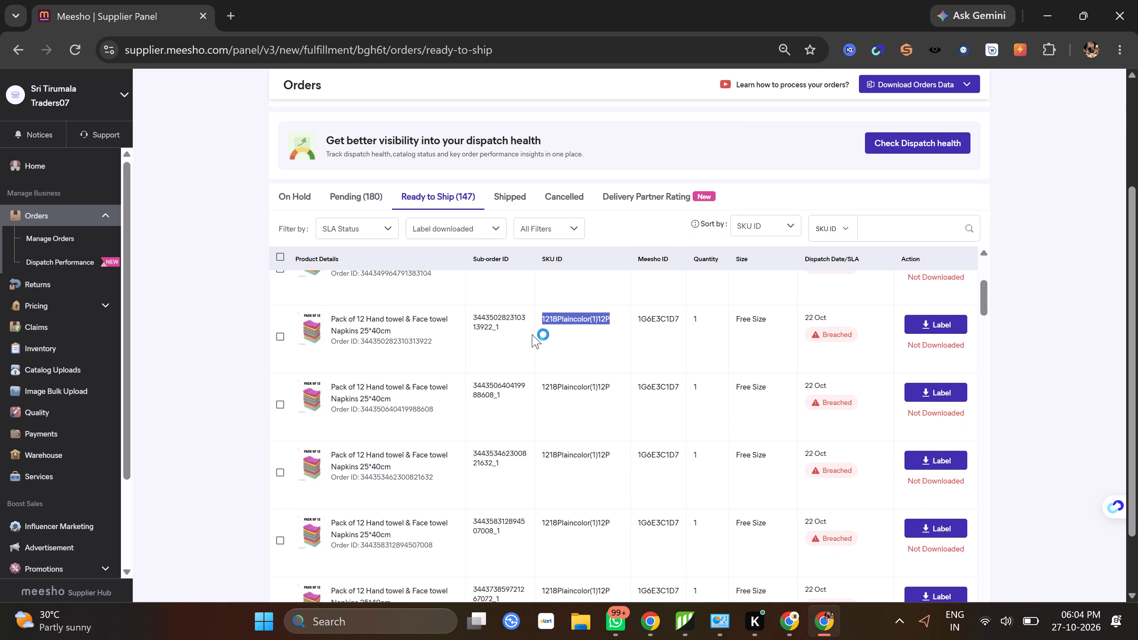
{"action": "left_click", "coordinate": [916, 227]}
{"action": "key", "text": "ctrl+v"}
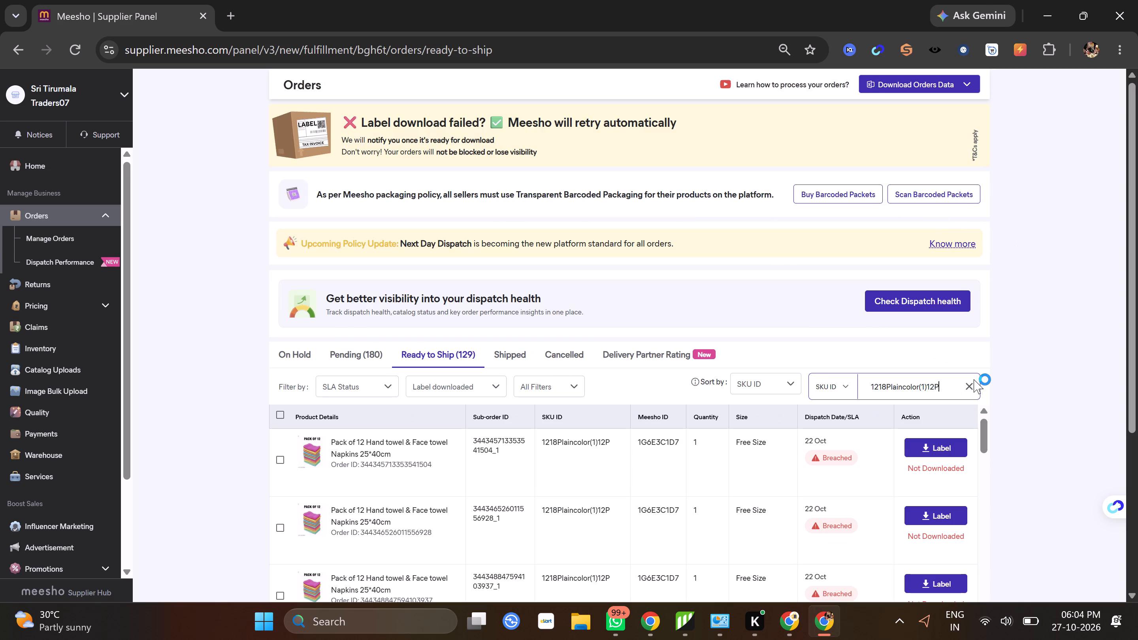
Clear the SKU search and look through the full Ready to Ship list, checking SKUs, dispatch dates and label status.
{"action": "left_click", "coordinate": [972, 388]}
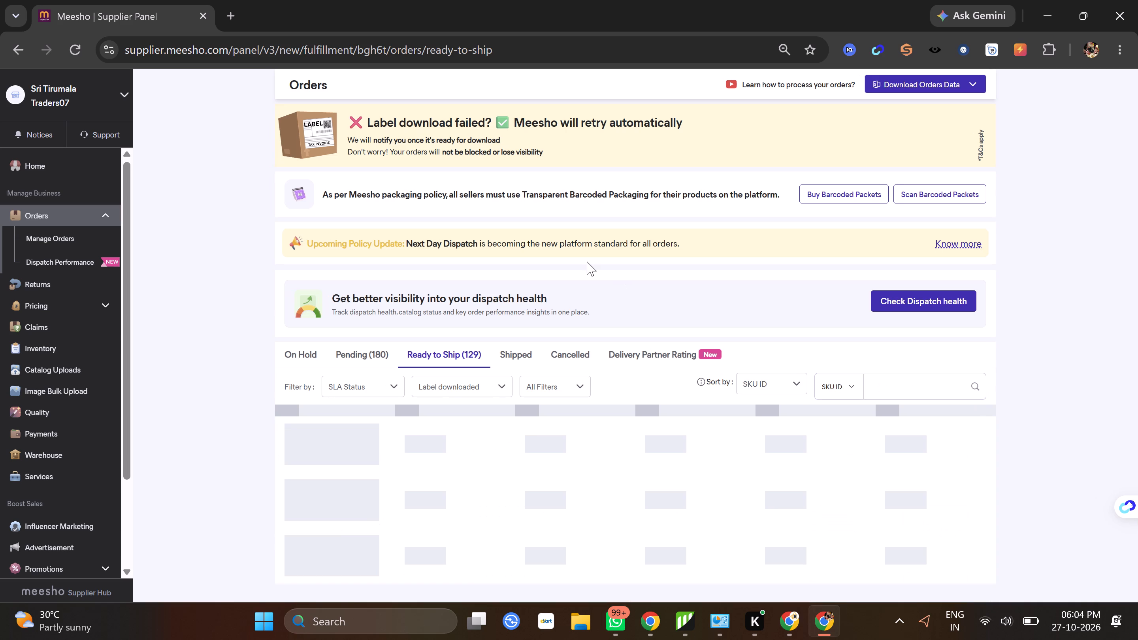
{"action": "scroll", "coordinate": [587, 262], "scroll_direction": "down", "scroll_amount": 5}
{"action": "scroll", "coordinate": [635, 292], "scroll_direction": "down", "scroll_amount": 3}
{"action": "scroll", "coordinate": [721, 427], "scroll_direction": "down", "scroll_amount": 7}
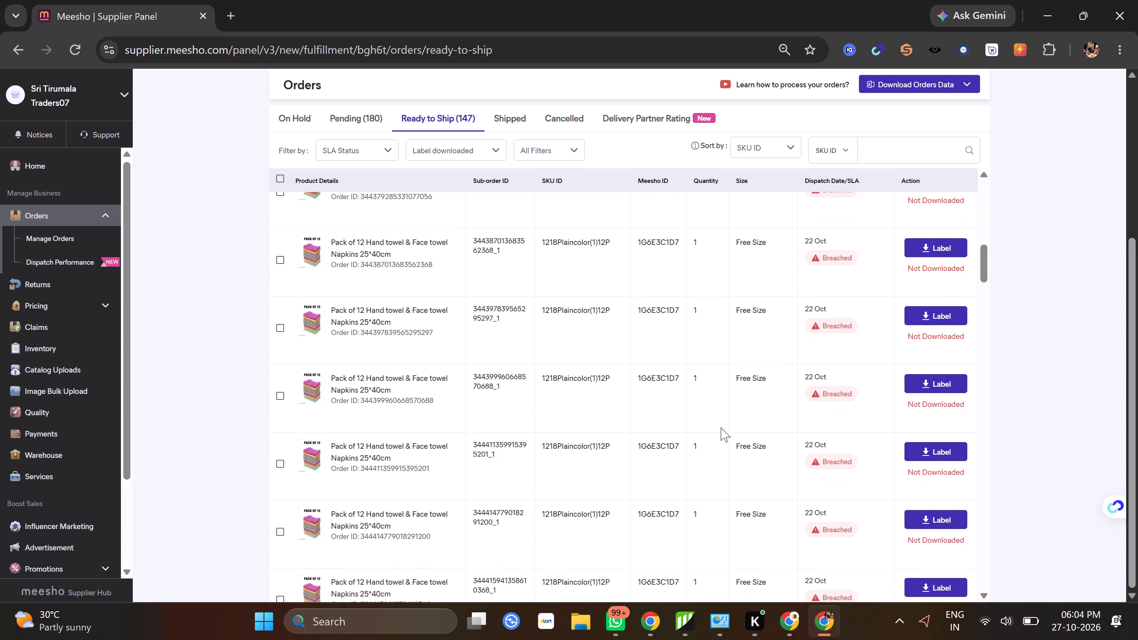
{"action": "scroll", "coordinate": [721, 427], "scroll_direction": "down", "scroll_amount": 20}
{"action": "scroll", "coordinate": [722, 426], "scroll_direction": "down", "scroll_amount": 12}
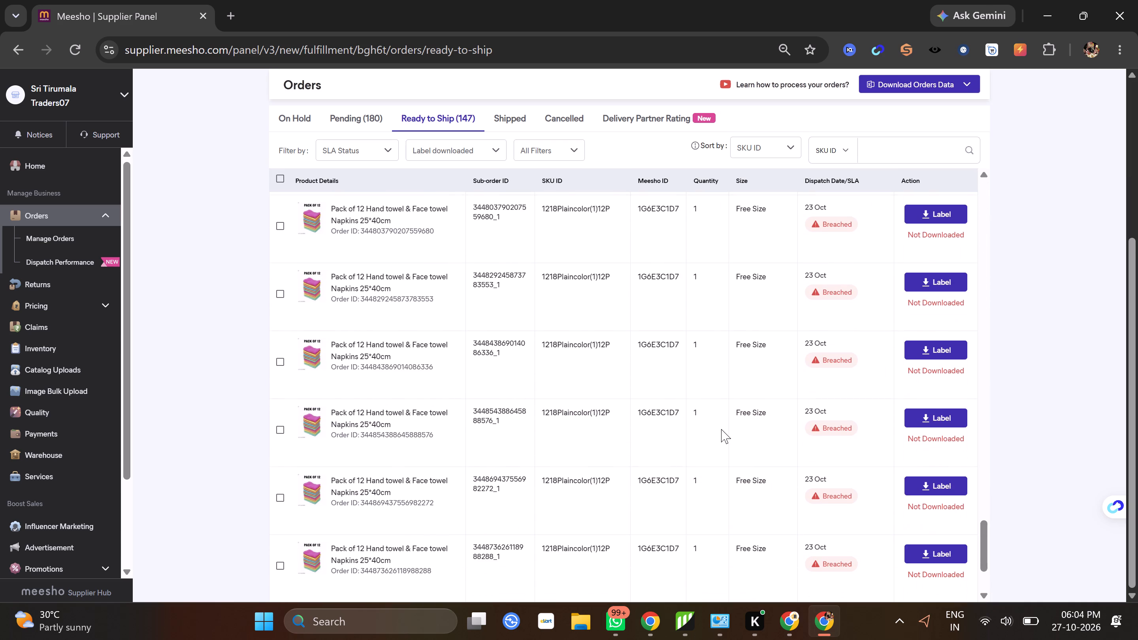
{"action": "scroll", "coordinate": [721, 426], "scroll_direction": "down", "scroll_amount": 6}
{"action": "scroll", "coordinate": [739, 395], "scroll_direction": "down", "scroll_amount": 11}
{"action": "scroll", "coordinate": [758, 502], "scroll_direction": "down", "scroll_amount": 16}
{"action": "scroll", "coordinate": [755, 499], "scroll_direction": "down", "scroll_amount": 12}
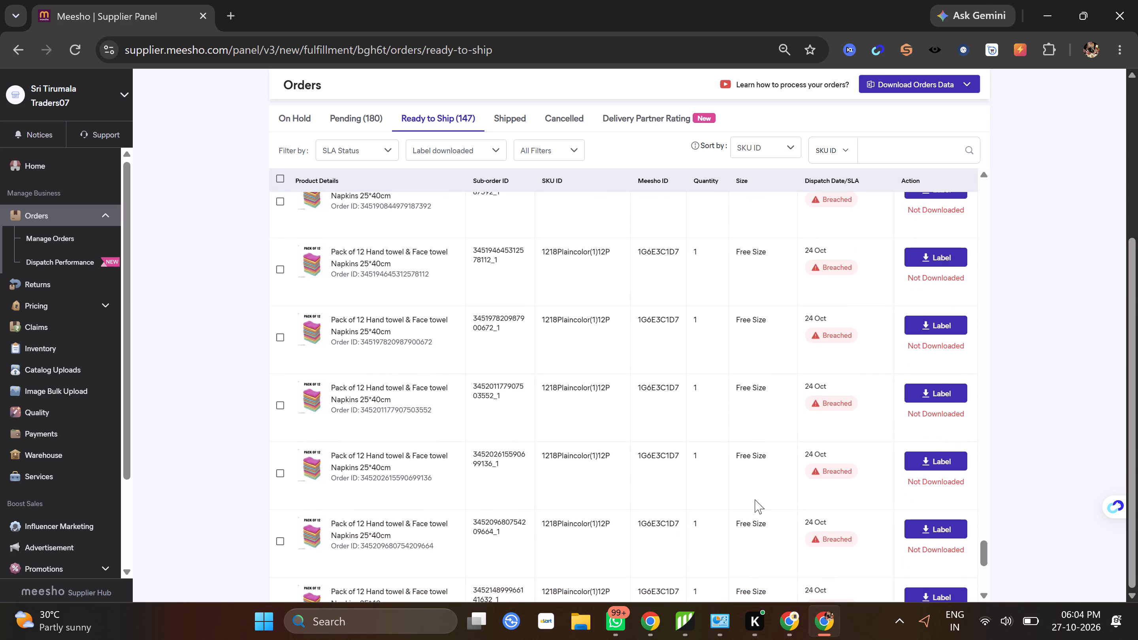
{"action": "scroll", "coordinate": [755, 499], "scroll_direction": "down", "scroll_amount": 10}
{"action": "scroll", "coordinate": [771, 493], "scroll_direction": "down", "scroll_amount": 14}
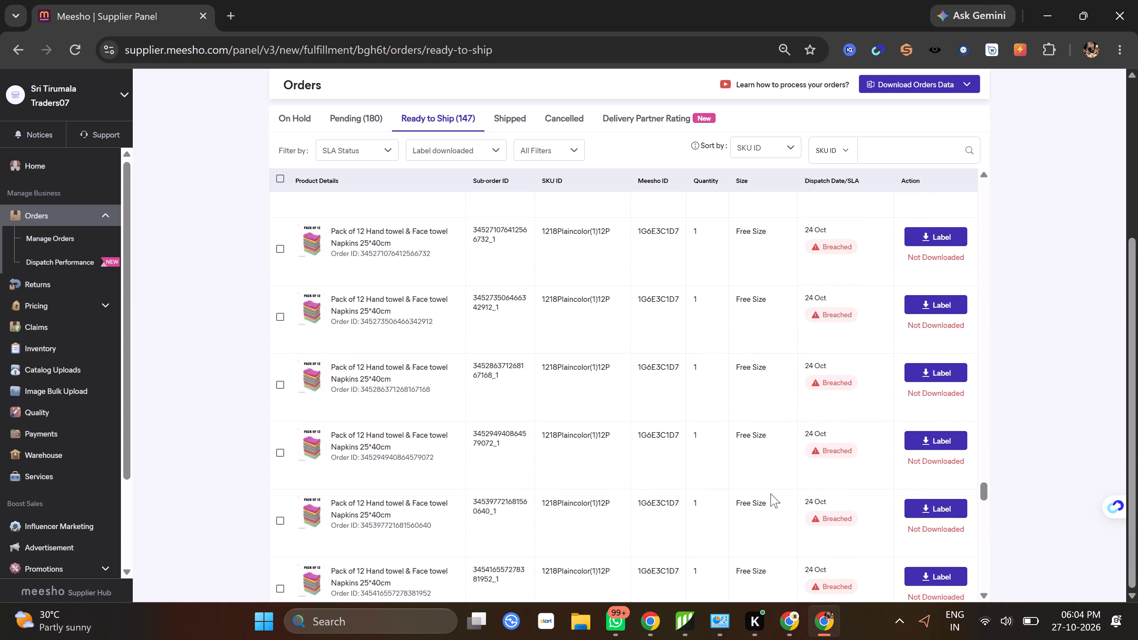
{"action": "scroll", "coordinate": [771, 493], "scroll_direction": "down", "scroll_amount": 20}
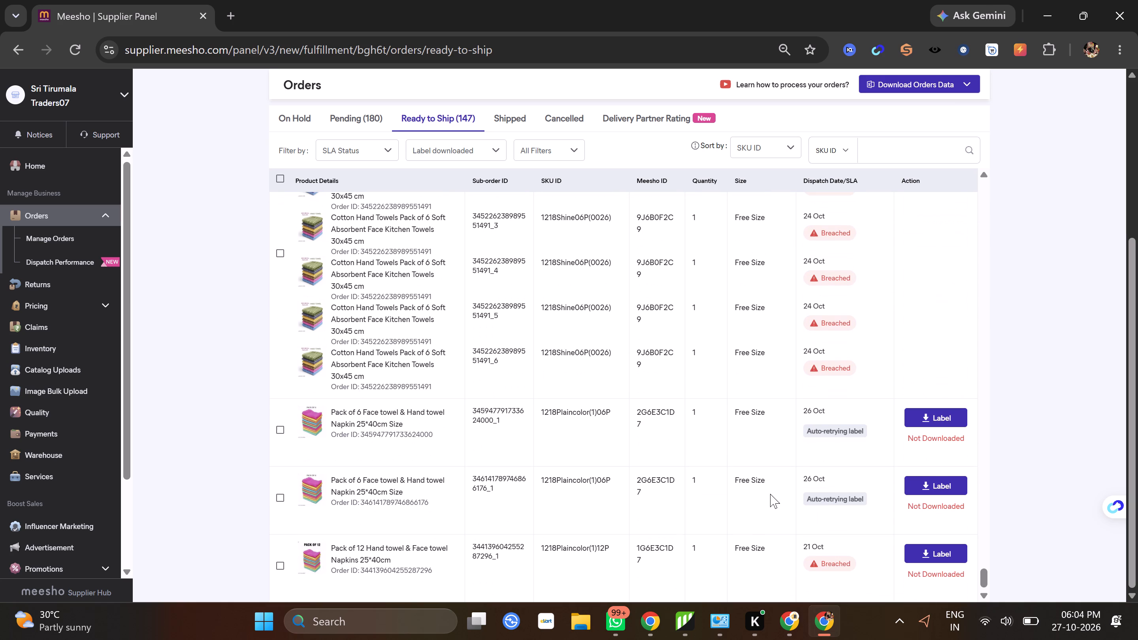
{"action": "scroll", "coordinate": [770, 495], "scroll_direction": "down", "scroll_amount": 4}
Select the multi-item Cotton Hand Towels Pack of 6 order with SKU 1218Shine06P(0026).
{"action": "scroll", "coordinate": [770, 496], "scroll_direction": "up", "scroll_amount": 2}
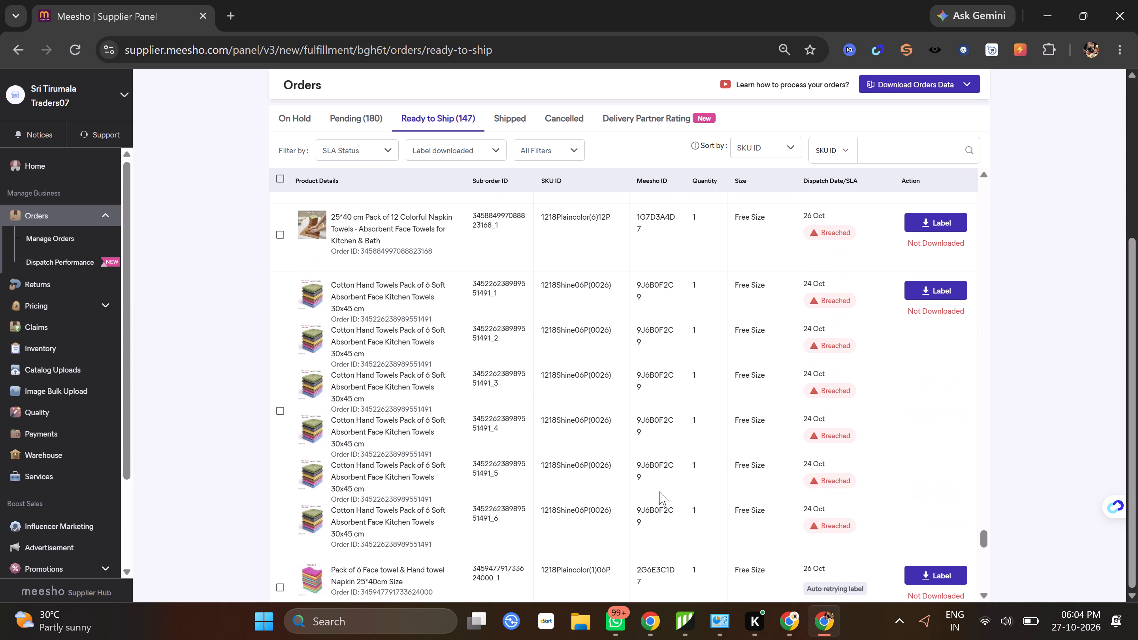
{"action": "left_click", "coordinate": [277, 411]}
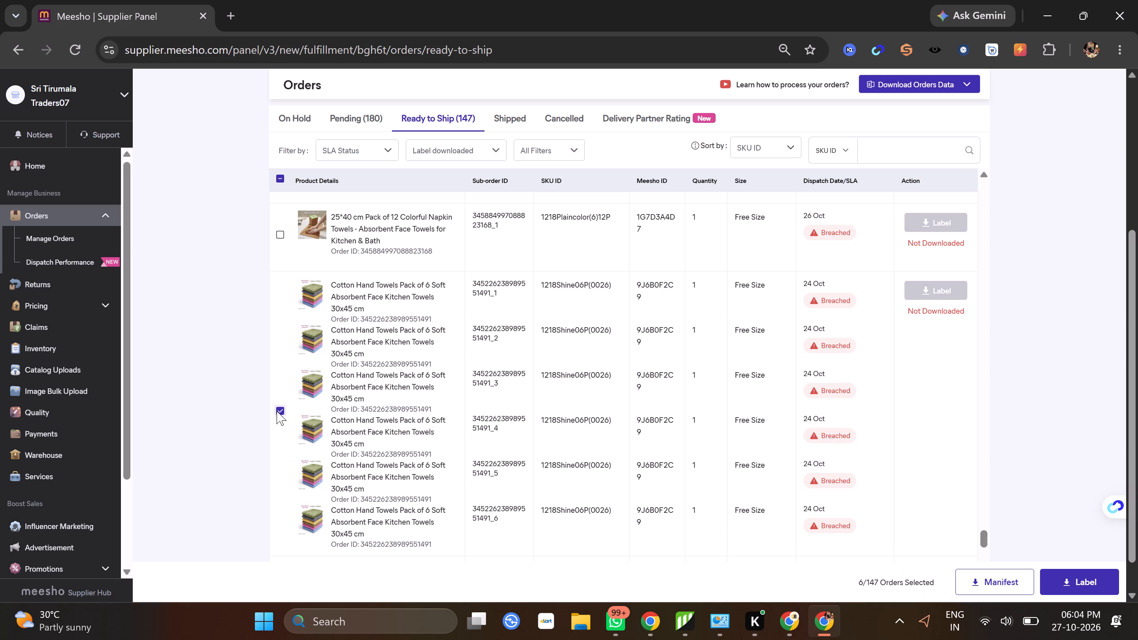
Examine the Ready to Ship orders around and below the selected one, checking SKUs, SLA status and label download status.
{"action": "scroll", "coordinate": [405, 406], "scroll_direction": "up", "scroll_amount": 3}
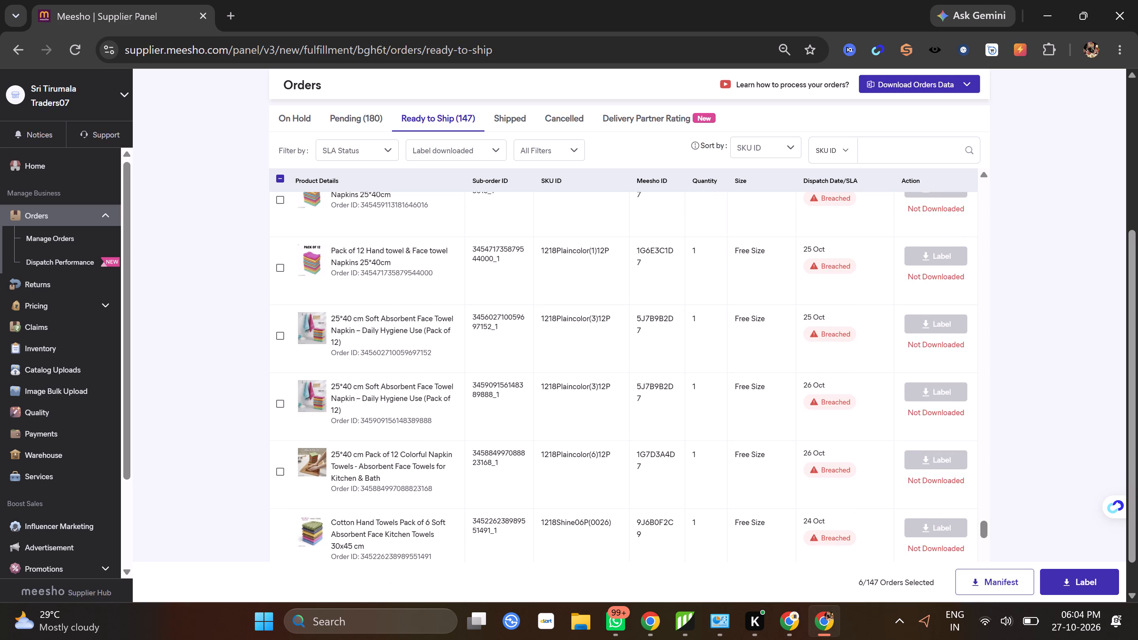
{"action": "scroll", "coordinate": [390, 430], "scroll_direction": "down", "scroll_amount": 2}
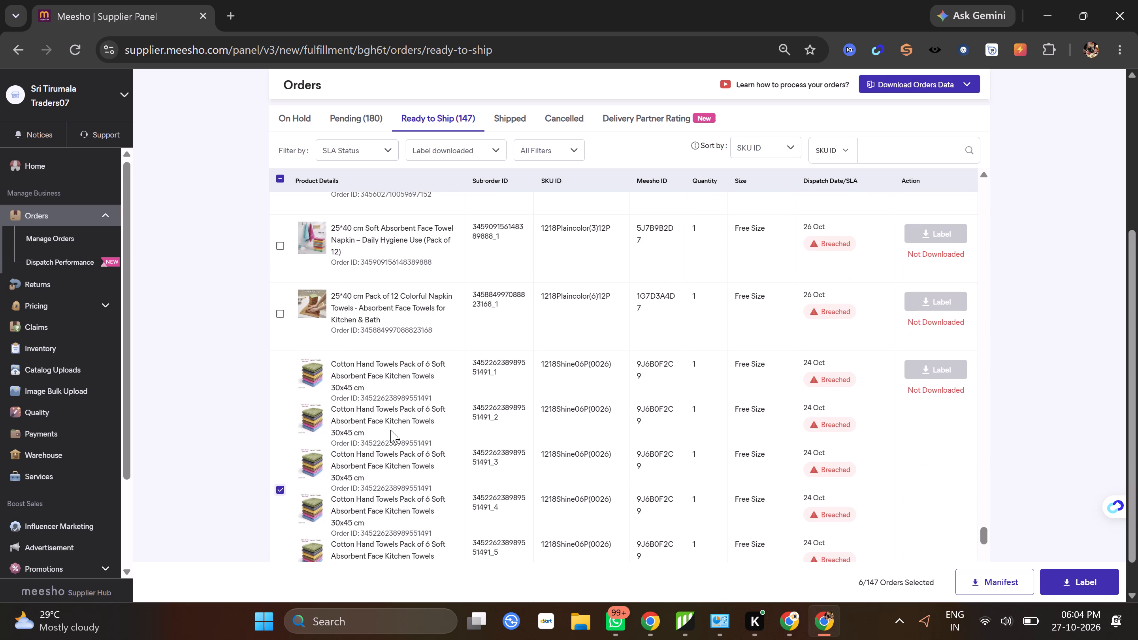
{"action": "scroll", "coordinate": [390, 430], "scroll_direction": "up", "scroll_amount": 5}
{"action": "scroll", "coordinate": [390, 430], "scroll_direction": "down", "scroll_amount": 11}
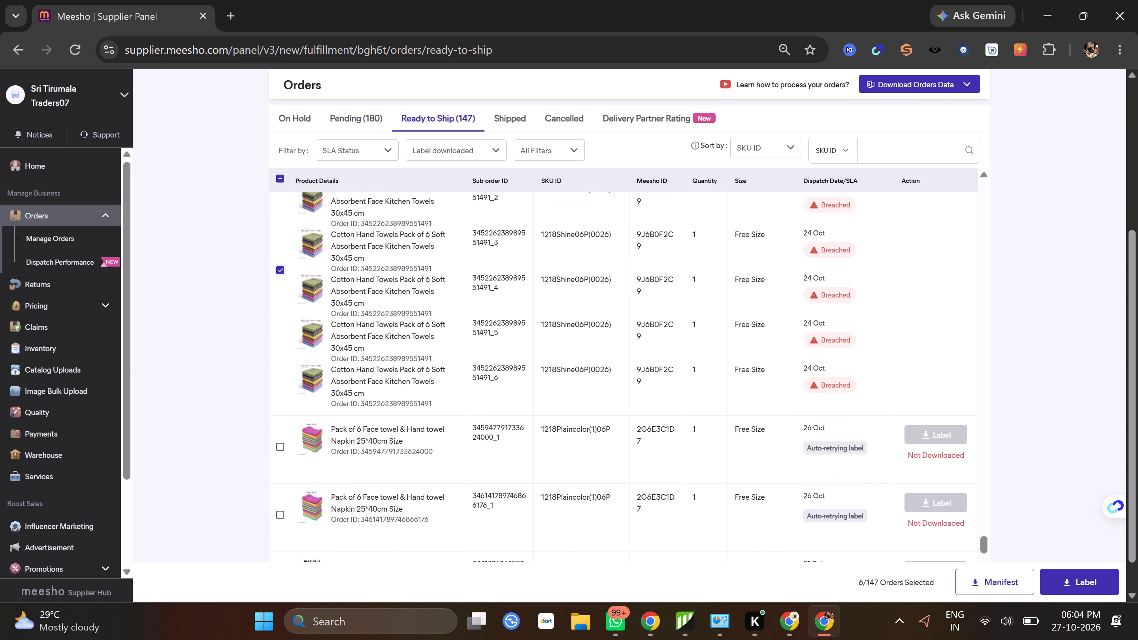
{"action": "scroll", "coordinate": [390, 430], "scroll_direction": "down", "scroll_amount": 4}
{"action": "scroll", "coordinate": [377, 470], "scroll_direction": "down", "scroll_amount": 8}
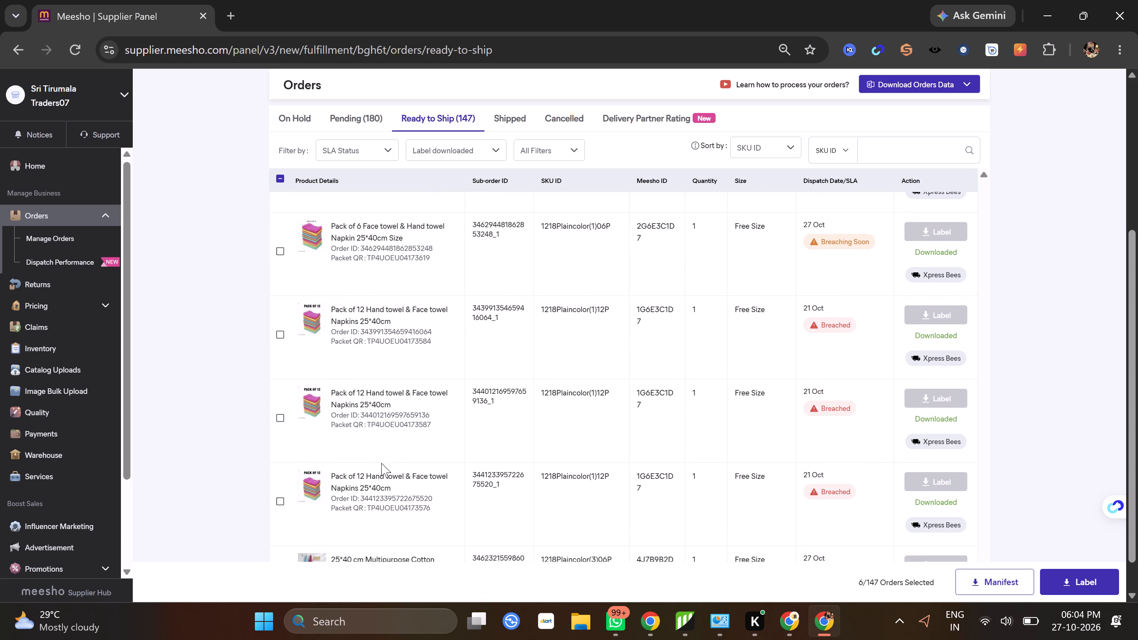
{"action": "scroll", "coordinate": [383, 460], "scroll_direction": "down", "scroll_amount": 6}
{"action": "scroll", "coordinate": [433, 446], "scroll_direction": "down", "scroll_amount": 2}
{"action": "scroll", "coordinate": [663, 455], "scroll_direction": "down", "scroll_amount": 5}
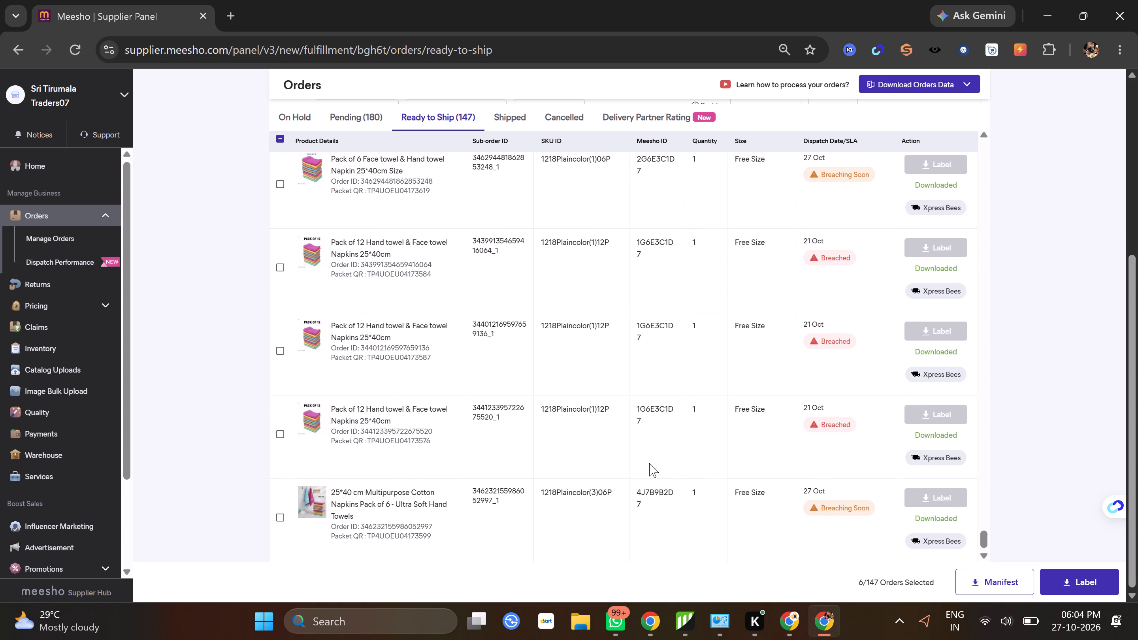
{"action": "scroll", "coordinate": [649, 463], "scroll_direction": "up", "scroll_amount": 5}
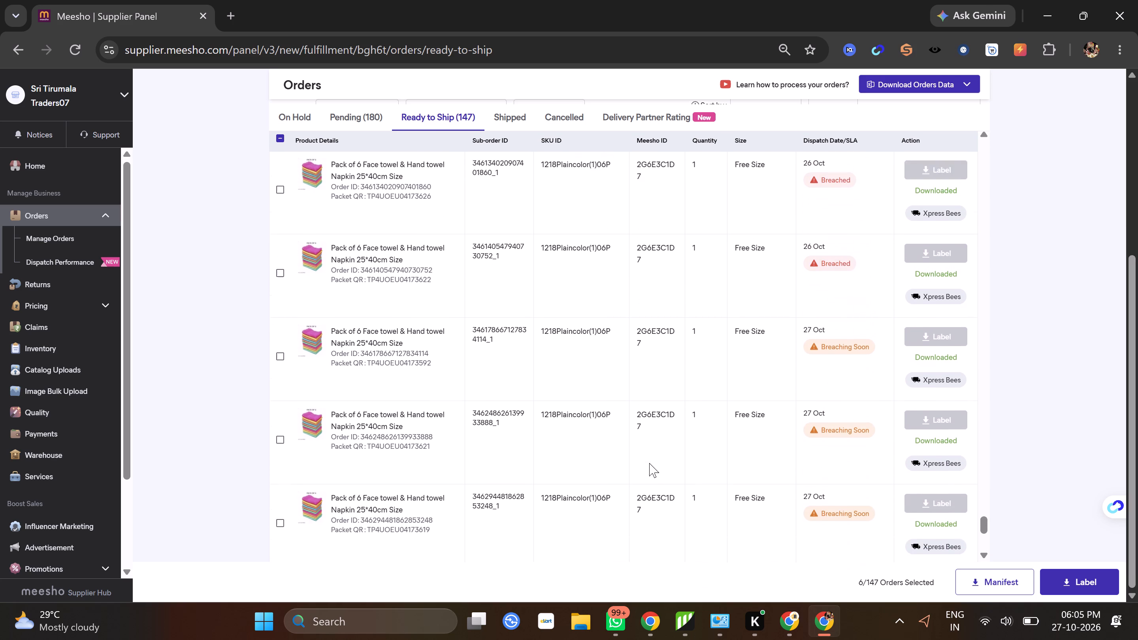
{"action": "scroll", "coordinate": [649, 463], "scroll_direction": "up", "scroll_amount": 4}
{"action": "scroll", "coordinate": [649, 463], "scroll_direction": "down", "scroll_amount": 8}
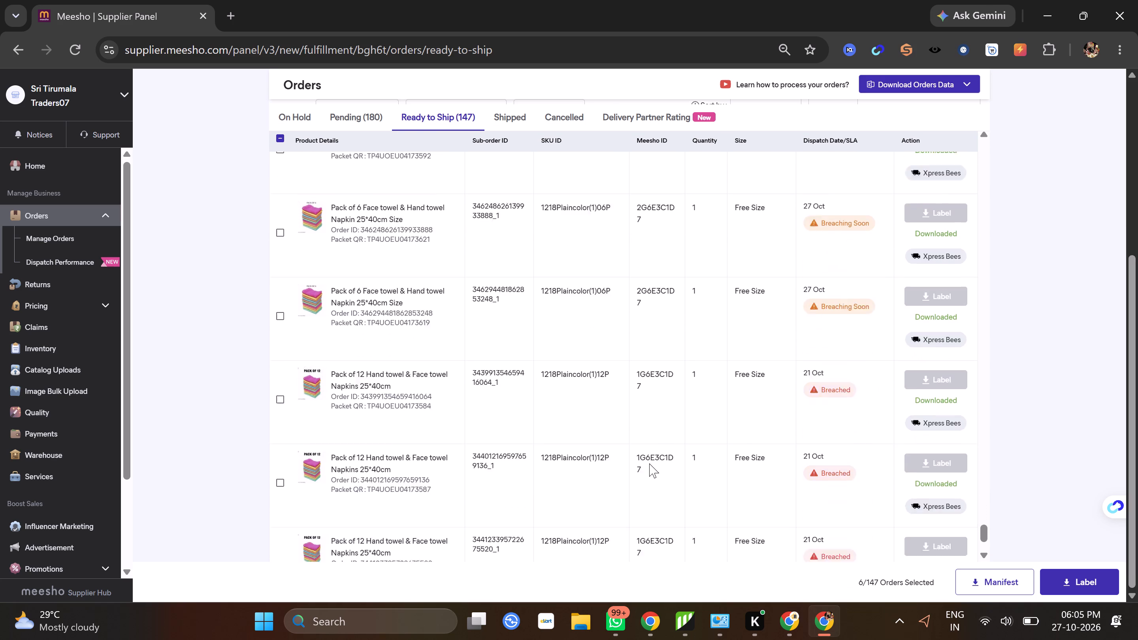
{"action": "scroll", "coordinate": [649, 463], "scroll_direction": "down", "scroll_amount": 4}
{"action": "scroll", "coordinate": [649, 463], "scroll_direction": "up", "scroll_amount": 3}
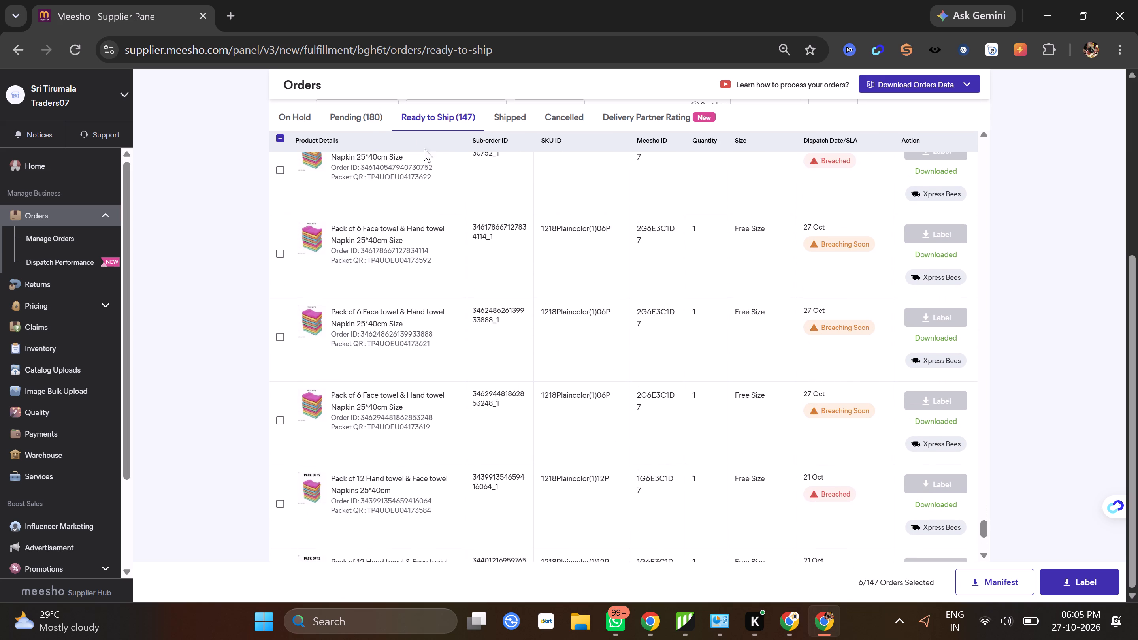
Switch to the Pending orders and reload the page.
{"action": "left_click", "coordinate": [379, 120]}
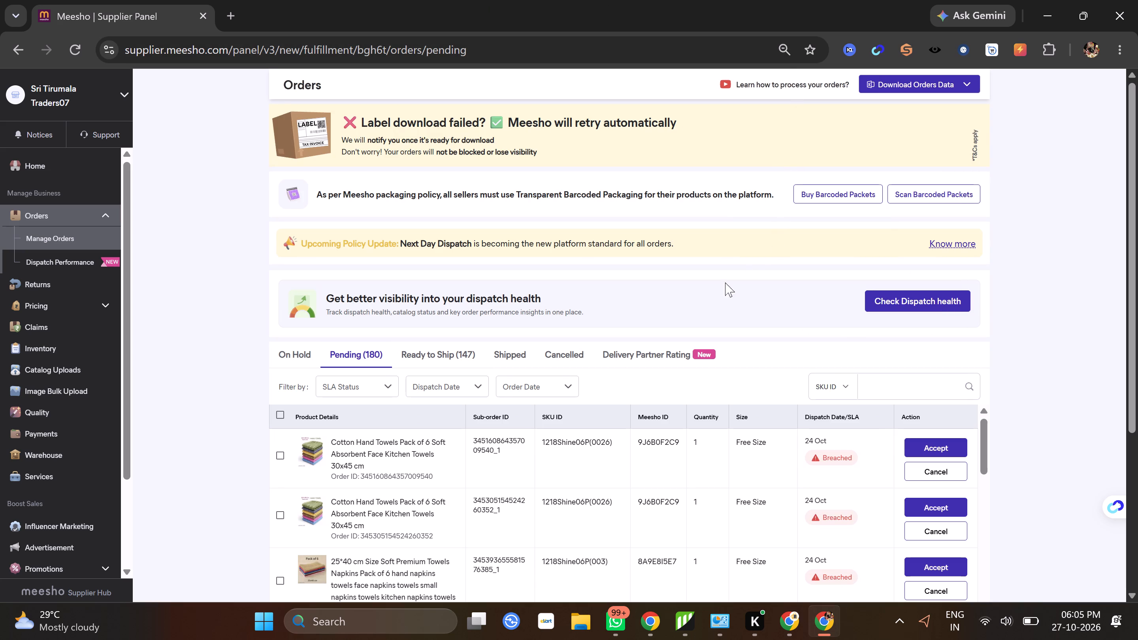
{"action": "left_click", "coordinate": [68, 46]}
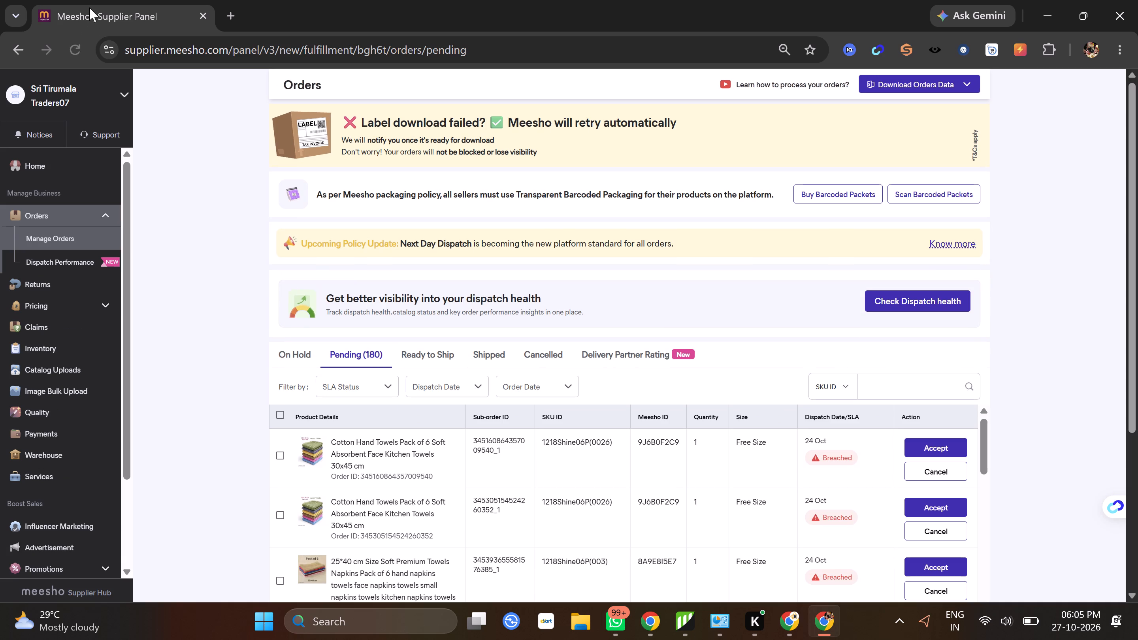
{"action": "left_click", "coordinate": [75, 51]}
Look through the Pending orders, checking their products, SKU IDs and dispatch date/SLA status.
{"action": "scroll", "coordinate": [380, 312], "scroll_direction": "down", "scroll_amount": 3}
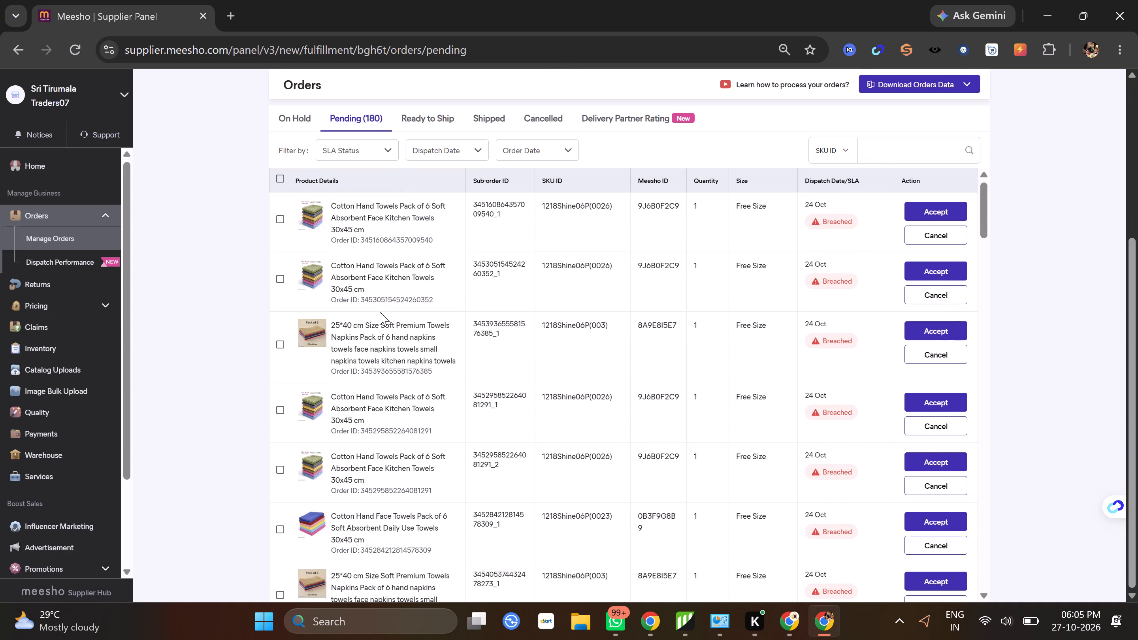
{"action": "scroll", "coordinate": [380, 312], "scroll_direction": "down", "scroll_amount": 3}
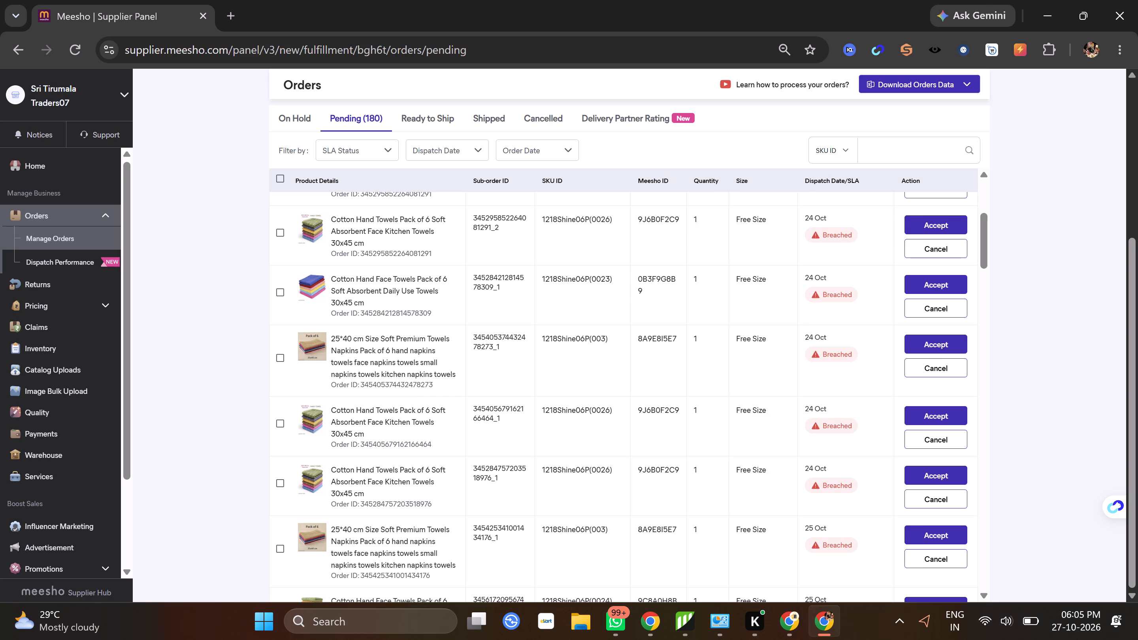
{"action": "scroll", "coordinate": [409, 417], "scroll_direction": "up", "scroll_amount": 12}
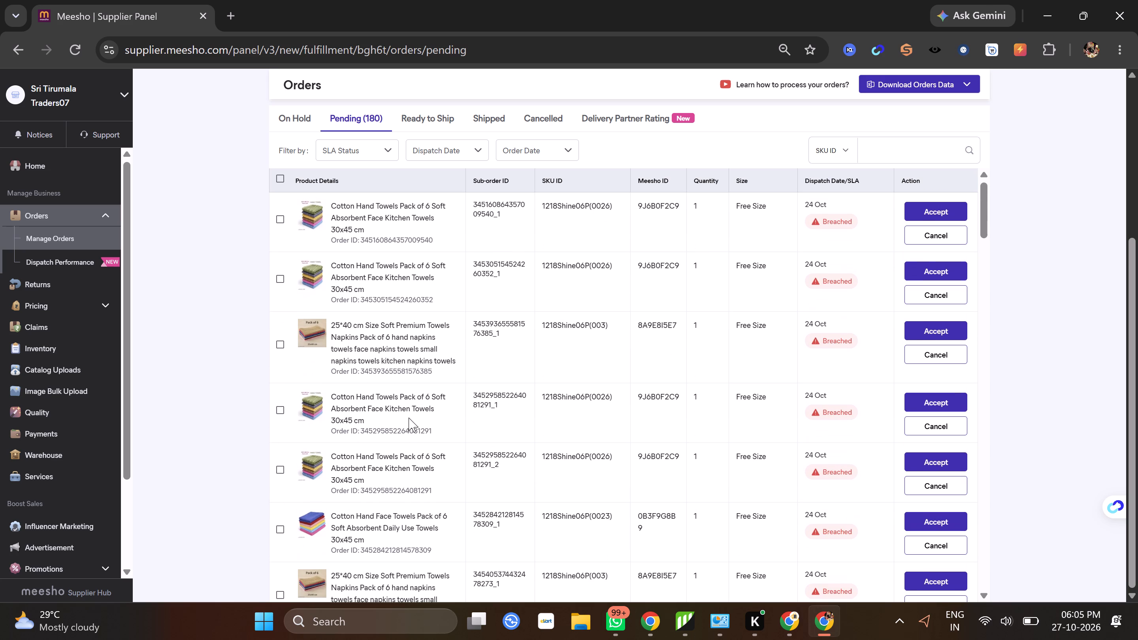
{"action": "scroll", "coordinate": [409, 418], "scroll_direction": "up", "scroll_amount": 1}
{"action": "scroll", "coordinate": [425, 326], "scroll_direction": "down", "scroll_amount": 3}
{"action": "scroll", "coordinate": [545, 397], "scroll_direction": "down", "scroll_amount": 15}
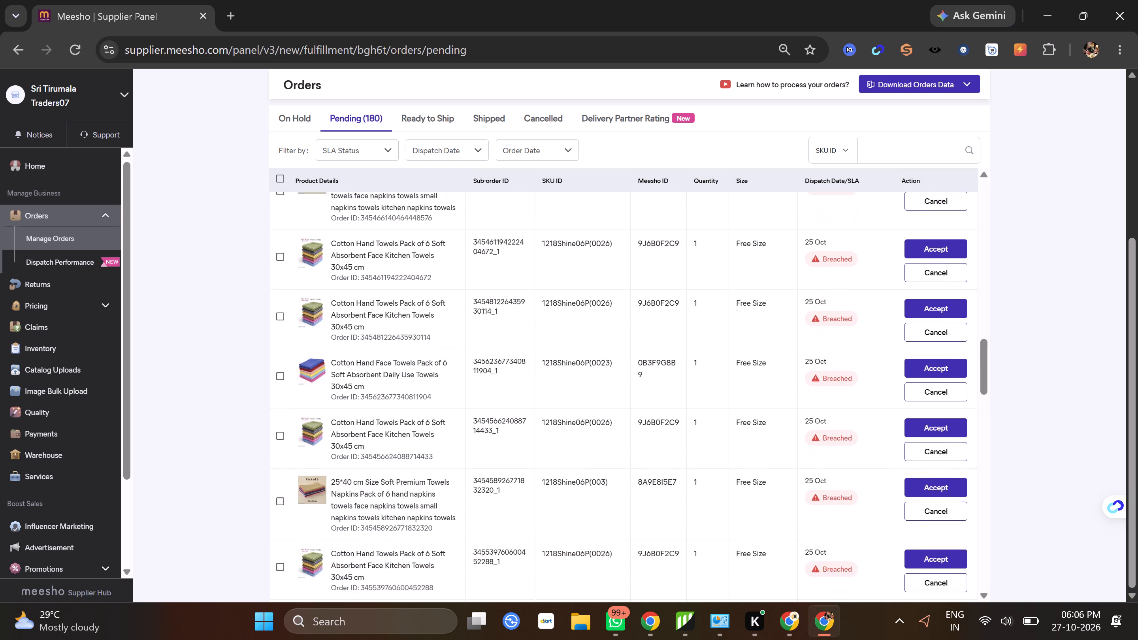
{"action": "scroll", "coordinate": [548, 393], "scroll_direction": "down", "scroll_amount": 19}
{"action": "scroll", "coordinate": [548, 397], "scroll_direction": "down", "scroll_amount": 12}
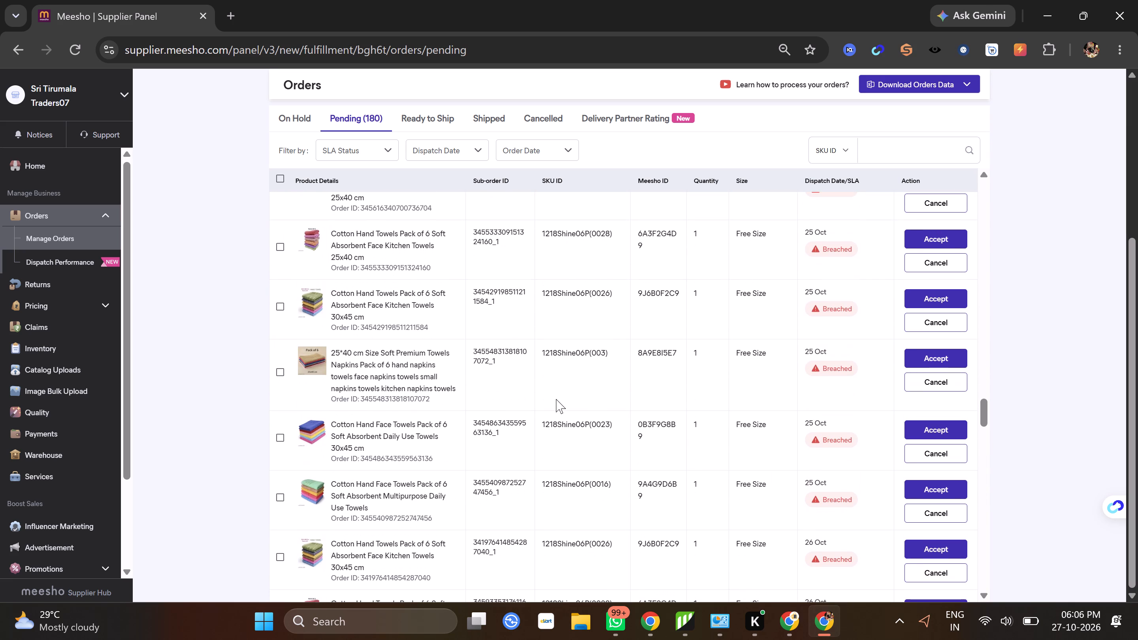
{"action": "scroll", "coordinate": [556, 399], "scroll_direction": "down", "scroll_amount": 18}
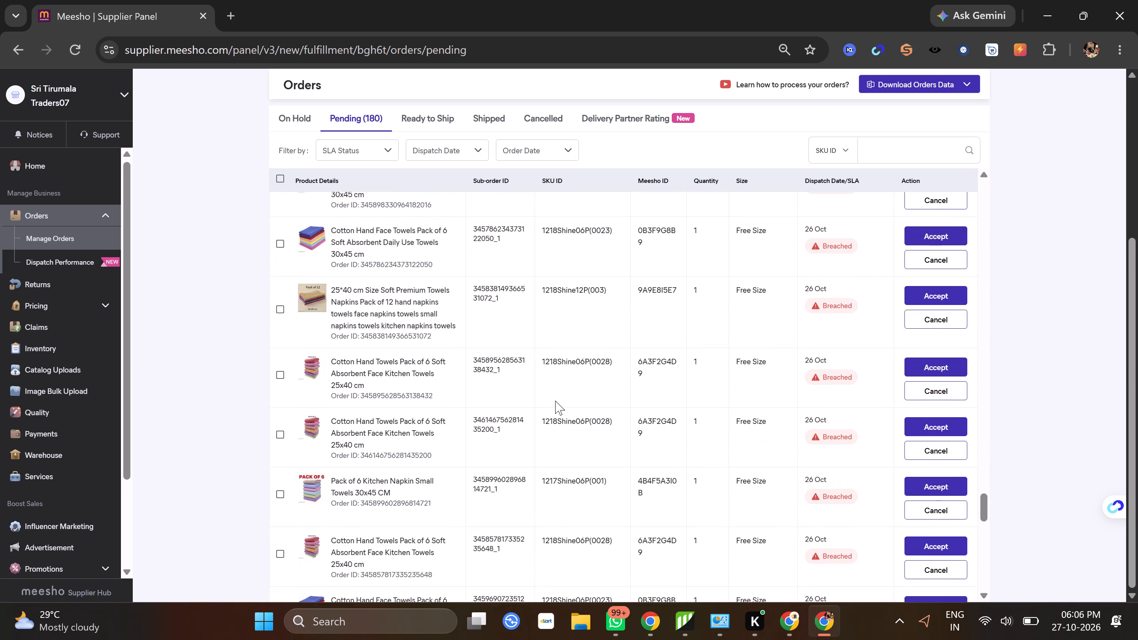
{"action": "scroll", "coordinate": [555, 401], "scroll_direction": "down", "scroll_amount": 15}
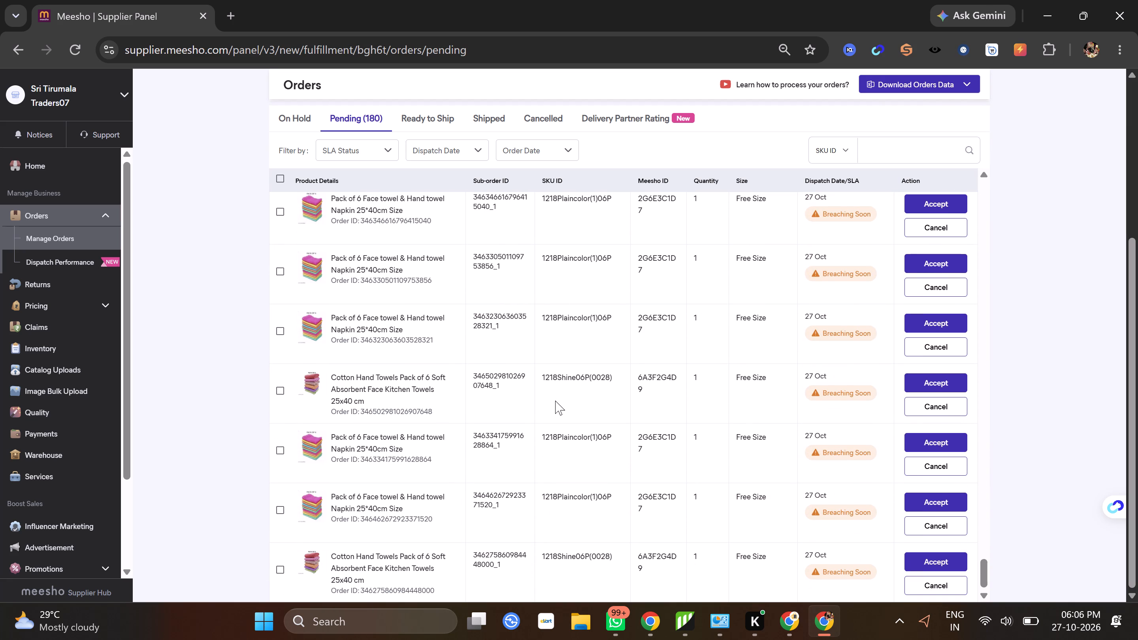
{"action": "scroll", "coordinate": [555, 401], "scroll_direction": "down", "scroll_amount": 4}
{"action": "scroll", "coordinate": [633, 407], "scroll_direction": "down", "scroll_amount": 12}
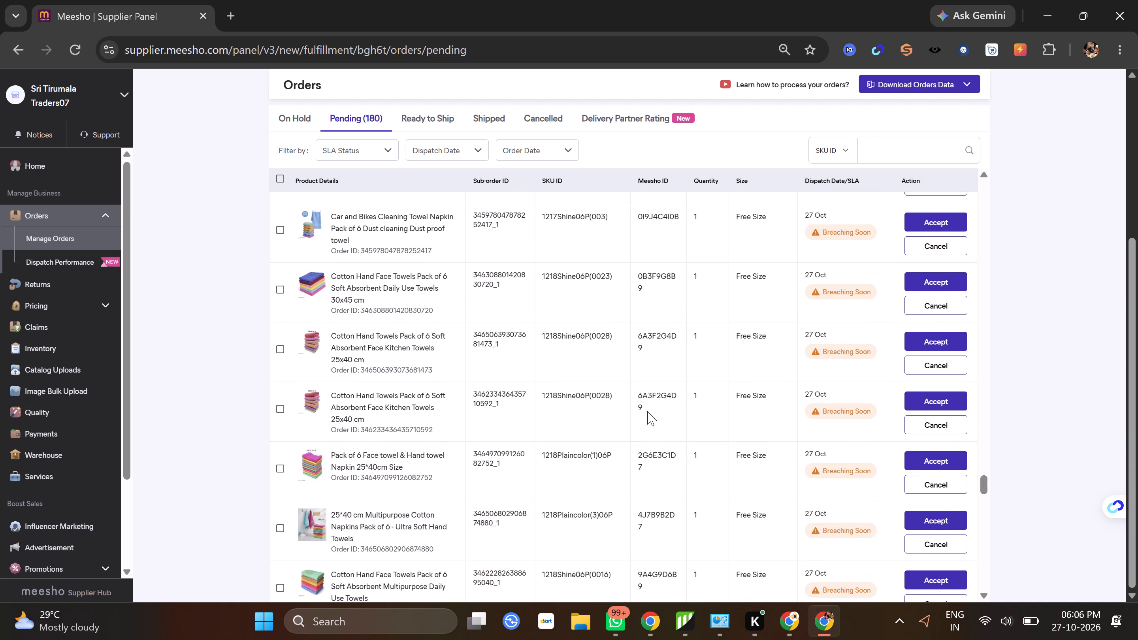
{"action": "scroll", "coordinate": [647, 413], "scroll_direction": "down", "scroll_amount": 1}
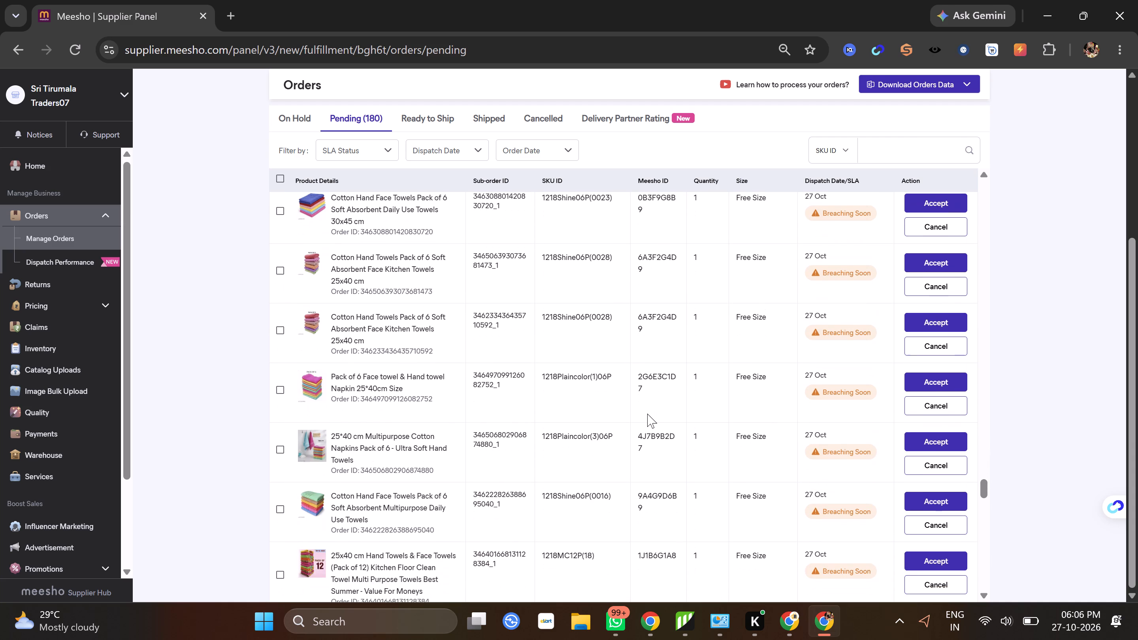
{"action": "scroll", "coordinate": [647, 414], "scroll_direction": "down", "scroll_amount": 2}
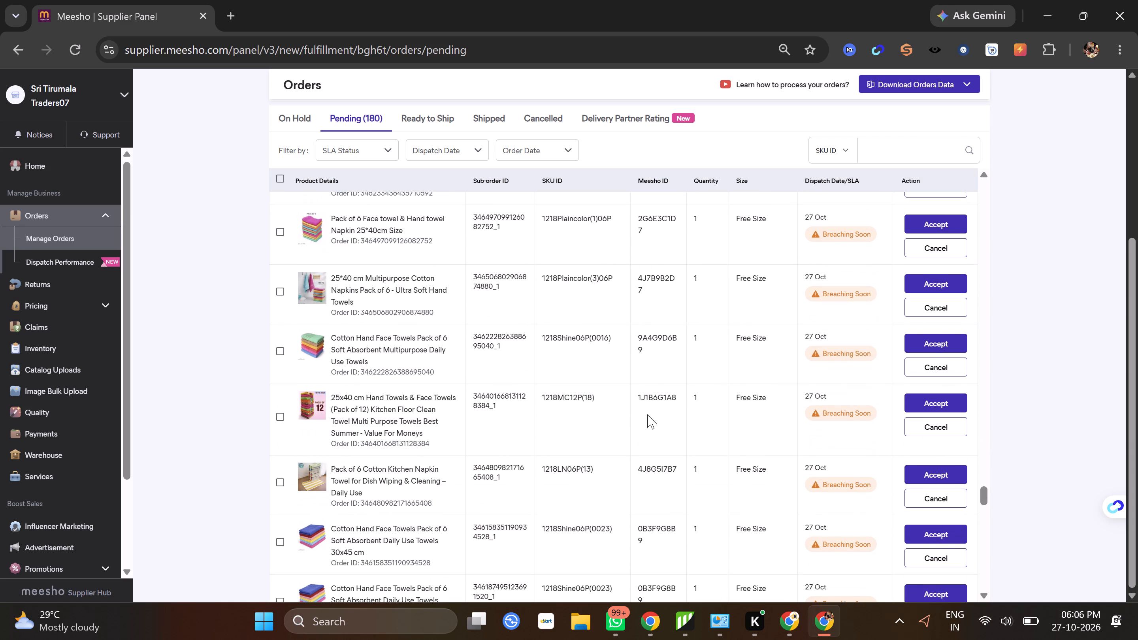
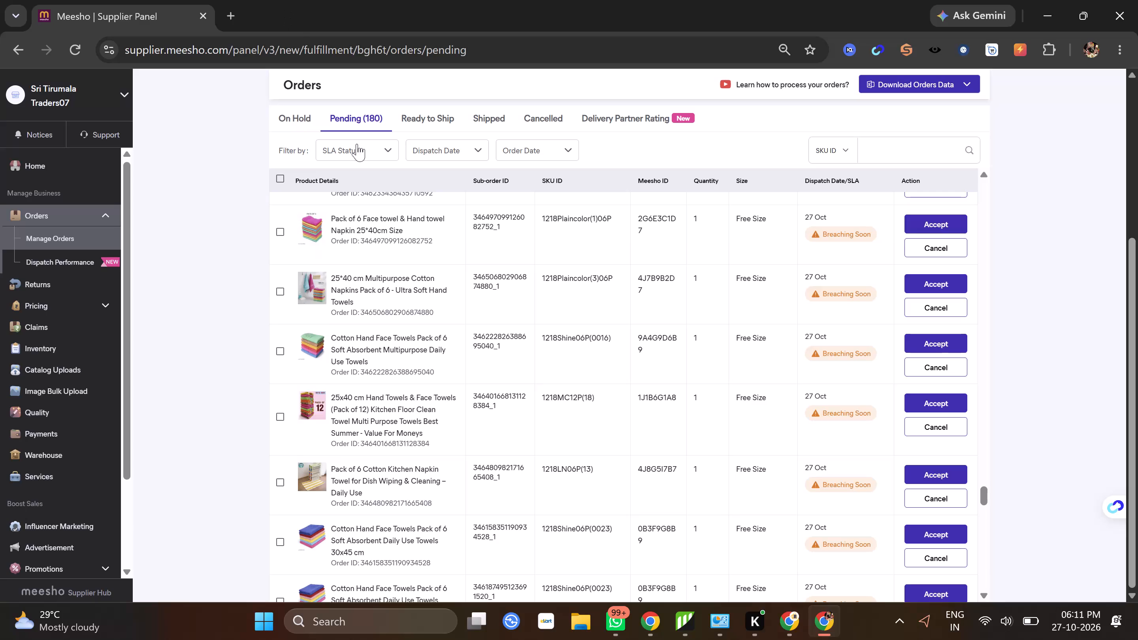
Reload the Pending orders page.
{"action": "left_click", "coordinate": [82, 48]}
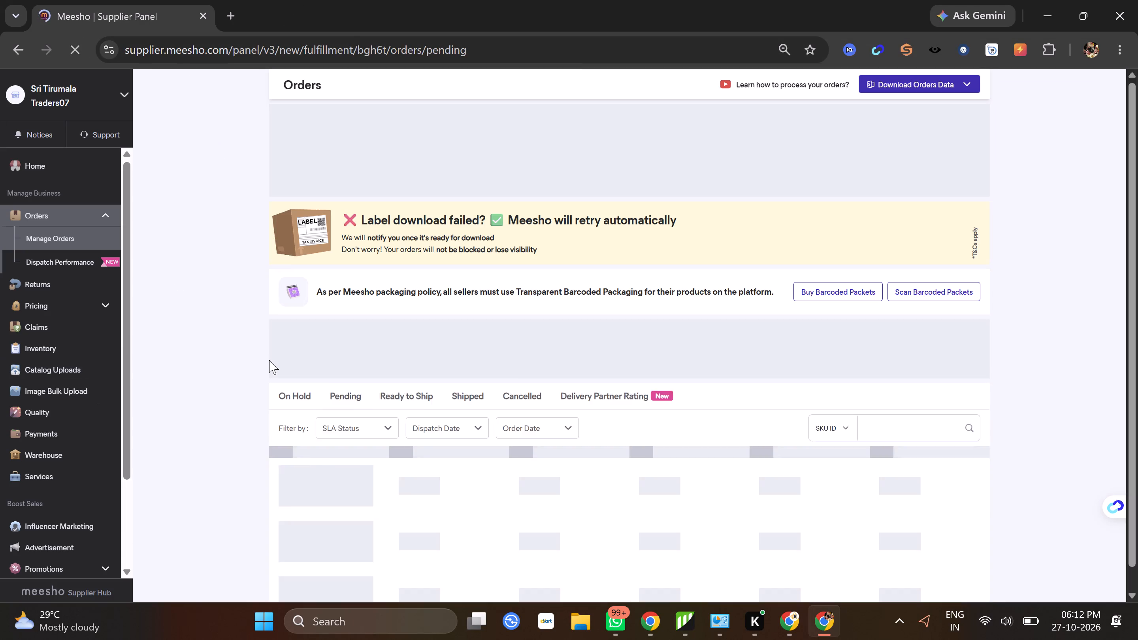
Select all nine breached Pending orders with the 24 Oct dispatch date for acceptance, starting from the first order.
{"action": "scroll", "coordinate": [464, 286], "scroll_direction": "down", "scroll_amount": 2}
{"action": "left_click", "coordinate": [281, 297]}
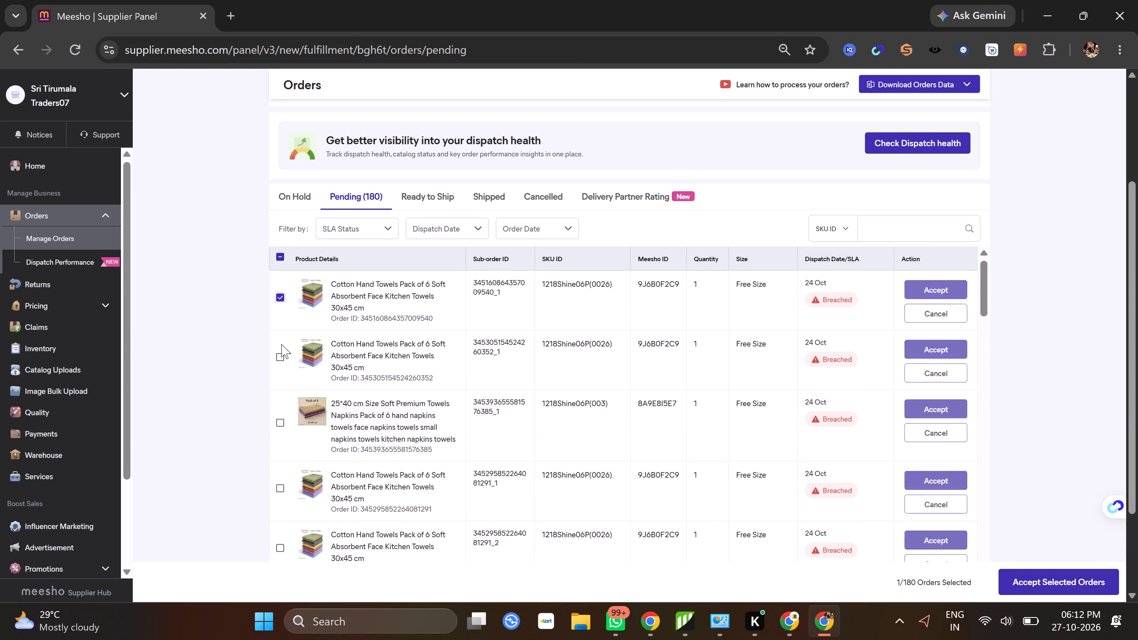
{"action": "left_click", "coordinate": [281, 358]}
{"action": "left_click", "coordinate": [281, 424]}
{"action": "scroll", "coordinate": [396, 364], "scroll_direction": "down", "scroll_amount": 2}
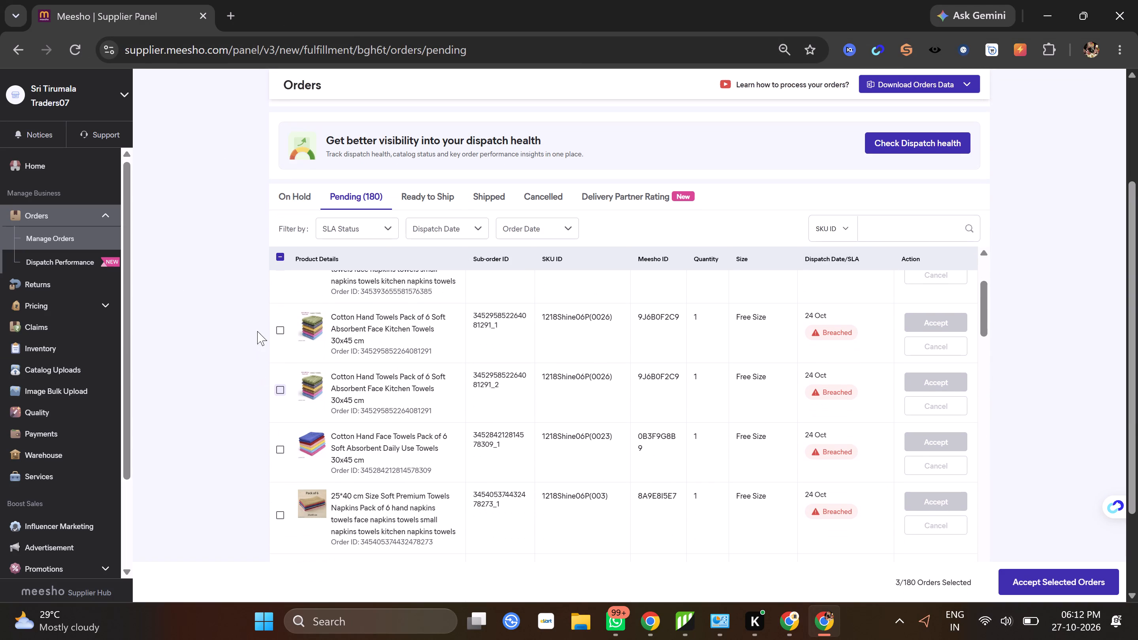
{"action": "left_click", "coordinate": [278, 329]}
{"action": "left_click", "coordinate": [282, 390]}
{"action": "scroll", "coordinate": [1007, 252], "scroll_direction": "down", "scroll_amount": 3}
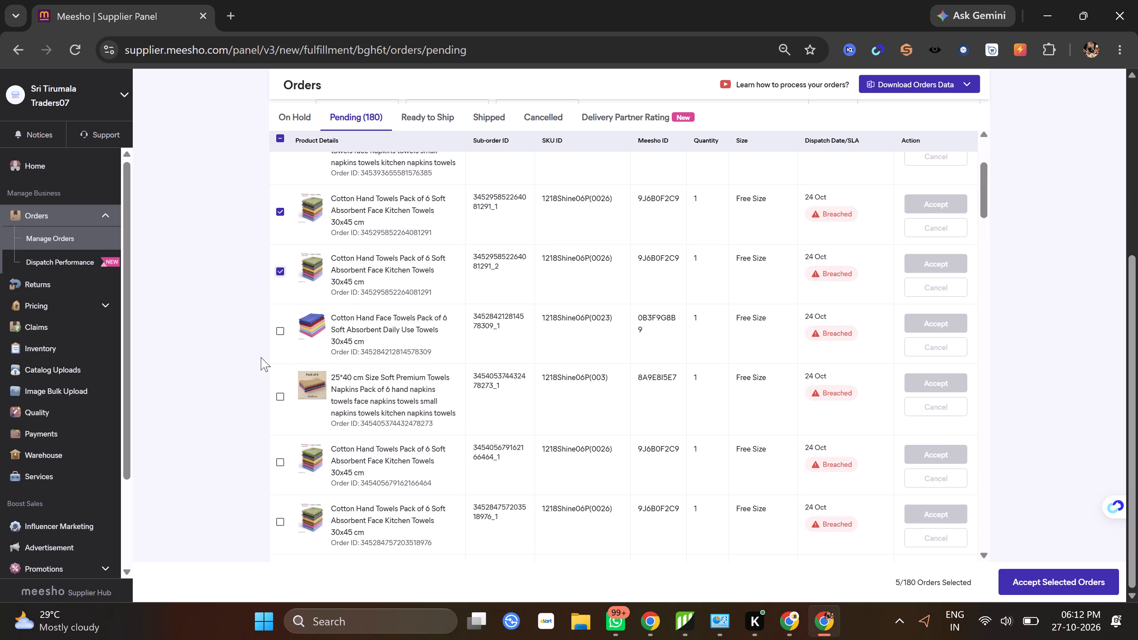
{"action": "left_click", "coordinate": [278, 328]}
{"action": "left_click", "coordinate": [277, 402]}
{"action": "left_click", "coordinate": [278, 455]}
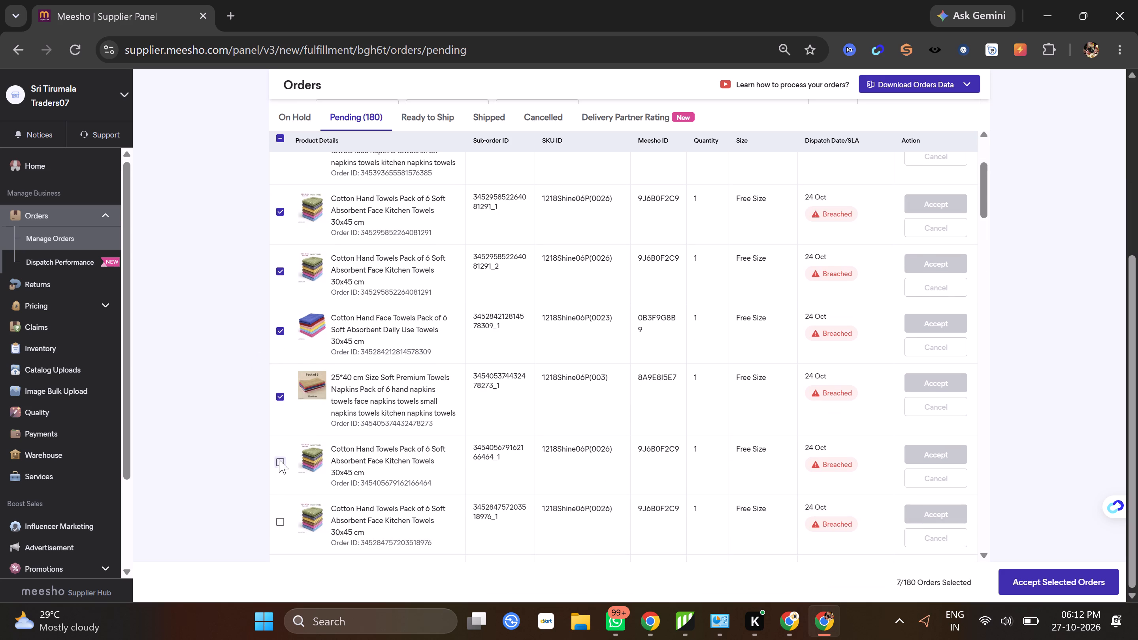
{"action": "left_click", "coordinate": [279, 459]}
{"action": "left_click", "coordinate": [279, 518]}
Add the first eight breached 25 Oct orders to the selection, from SKU 1218Shine06P(003) through the first 1218Shine06P(0028).
{"action": "scroll", "coordinate": [665, 225], "scroll_direction": "down", "scroll_amount": 3}
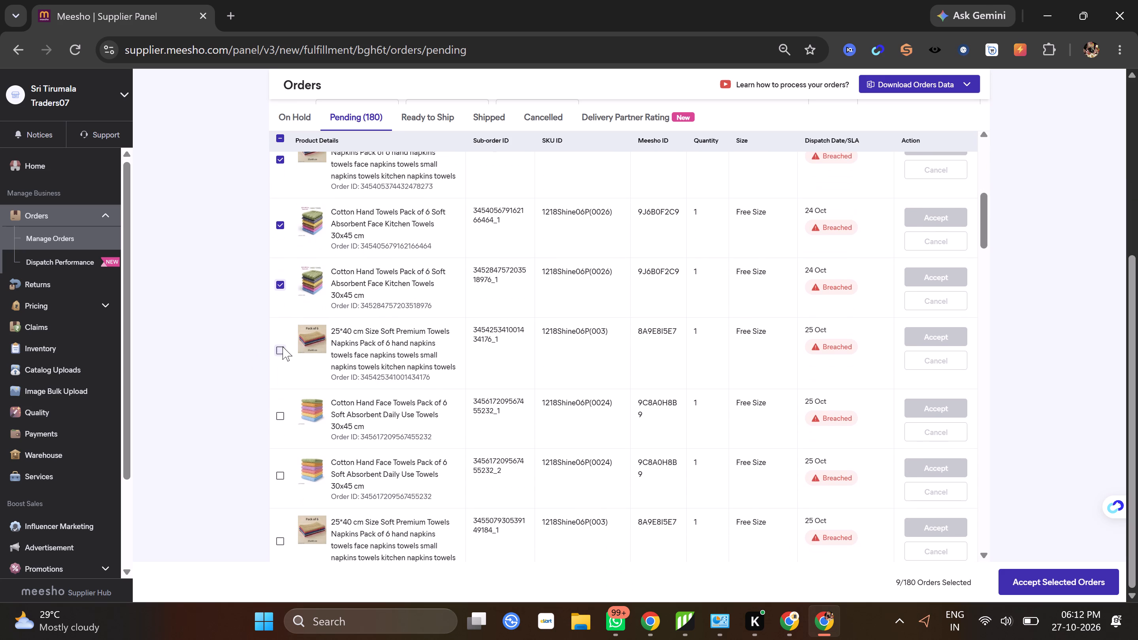
{"action": "left_click", "coordinate": [283, 346]}
{"action": "left_click", "coordinate": [279, 417]}
{"action": "left_click", "coordinate": [279, 478]}
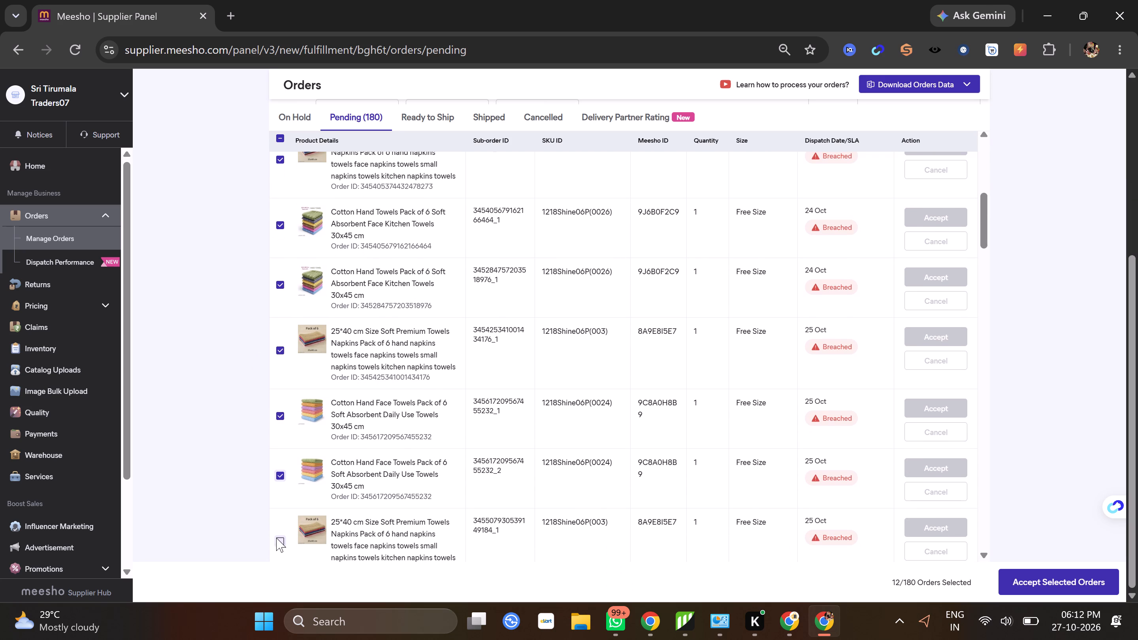
{"action": "left_click", "coordinate": [276, 538]}
{"action": "scroll", "coordinate": [439, 372], "scroll_direction": "down", "scroll_amount": 3}
{"action": "left_click", "coordinate": [275, 364]}
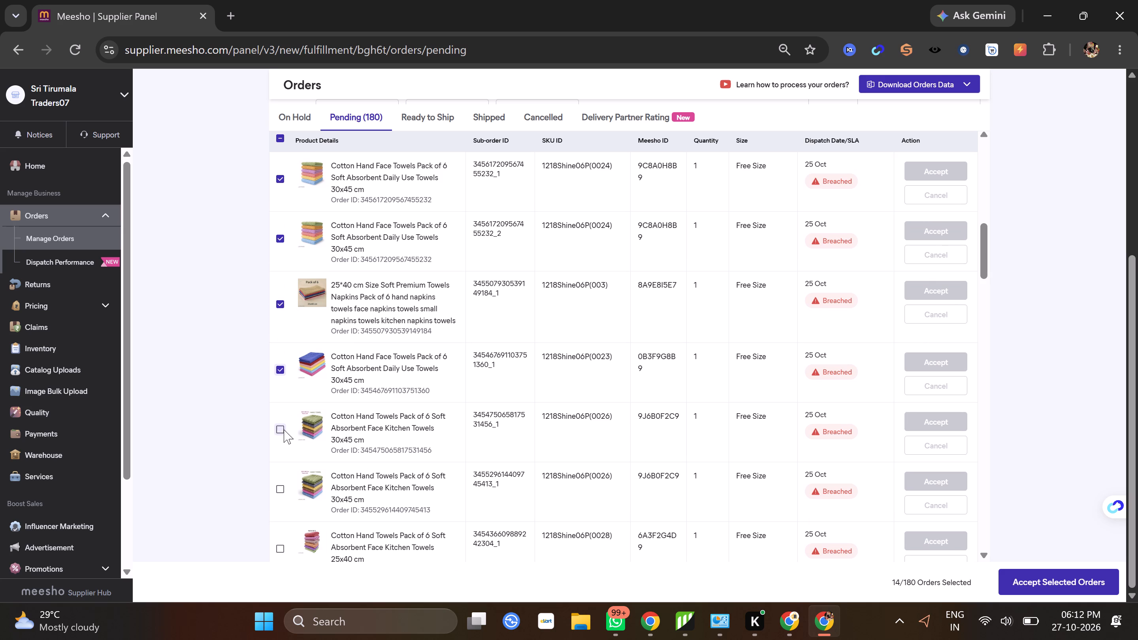
{"action": "left_click", "coordinate": [279, 431]}
{"action": "left_click", "coordinate": [283, 490]}
{"action": "left_click", "coordinate": [287, 549]}
{"action": "left_click", "coordinate": [284, 546]}
Add the following nine breached 25 Oct orders to the selection, beginning and ending with a 1218Shine06P(0026) Cotton Hand Towels order.
{"action": "scroll", "coordinate": [435, 403], "scroll_direction": "down", "scroll_amount": 3}
{"action": "left_click", "coordinate": [278, 375]}
{"action": "left_click", "coordinate": [277, 434]}
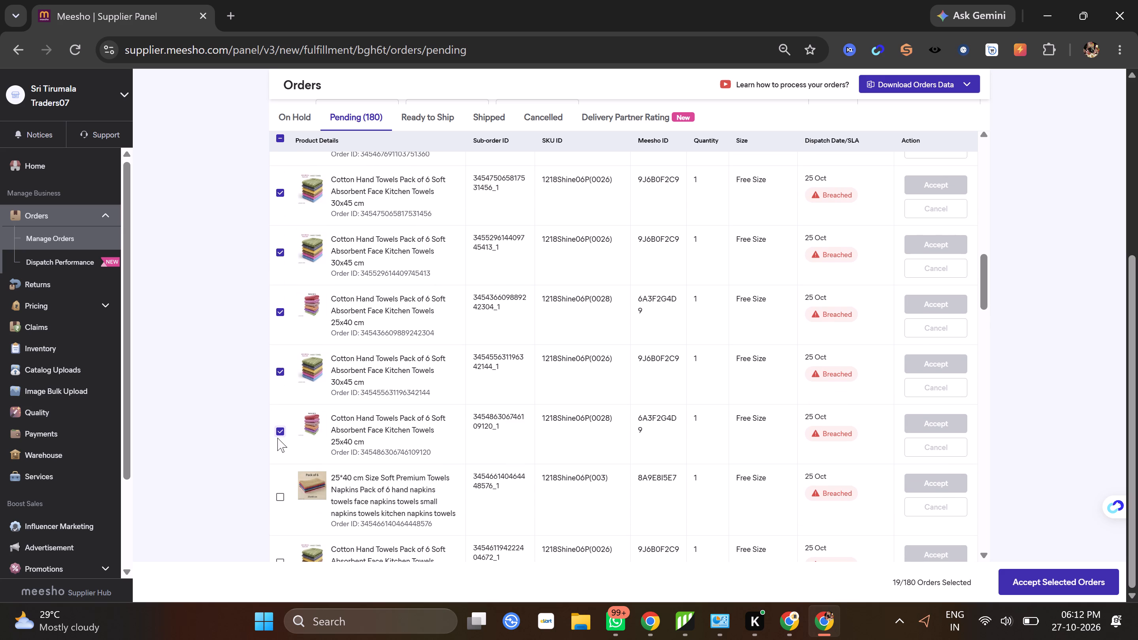
{"action": "left_click", "coordinate": [279, 497]}
{"action": "scroll", "coordinate": [448, 390], "scroll_direction": "down", "scroll_amount": 1}
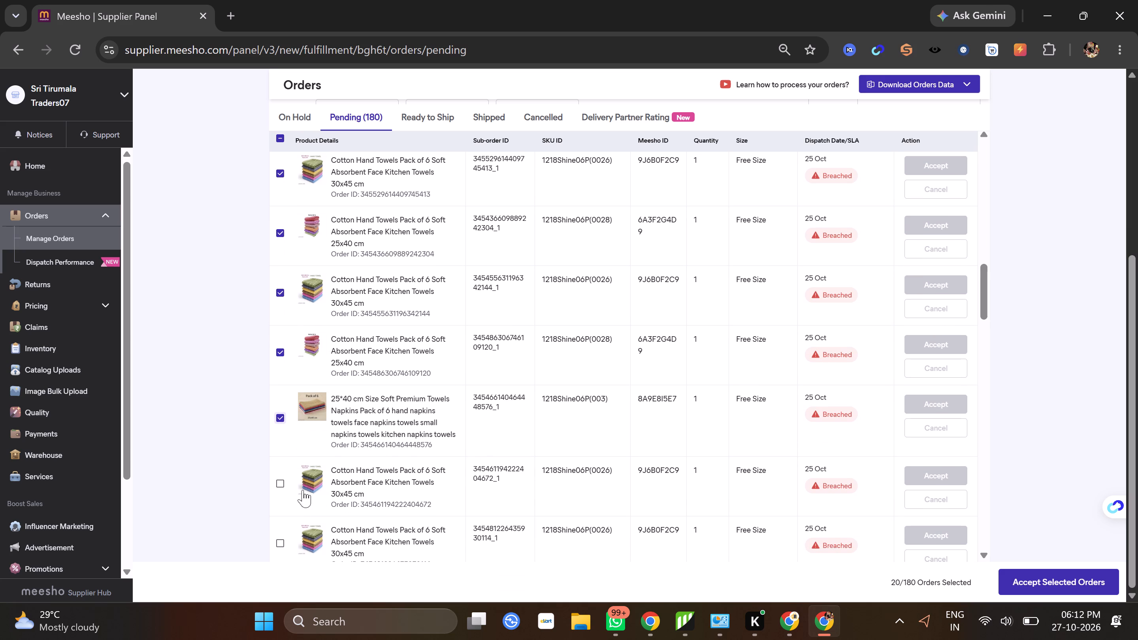
{"action": "left_click", "coordinate": [281, 485]}
{"action": "scroll", "coordinate": [399, 391], "scroll_direction": "down", "scroll_amount": 1}
{"action": "left_click", "coordinate": [282, 462]}
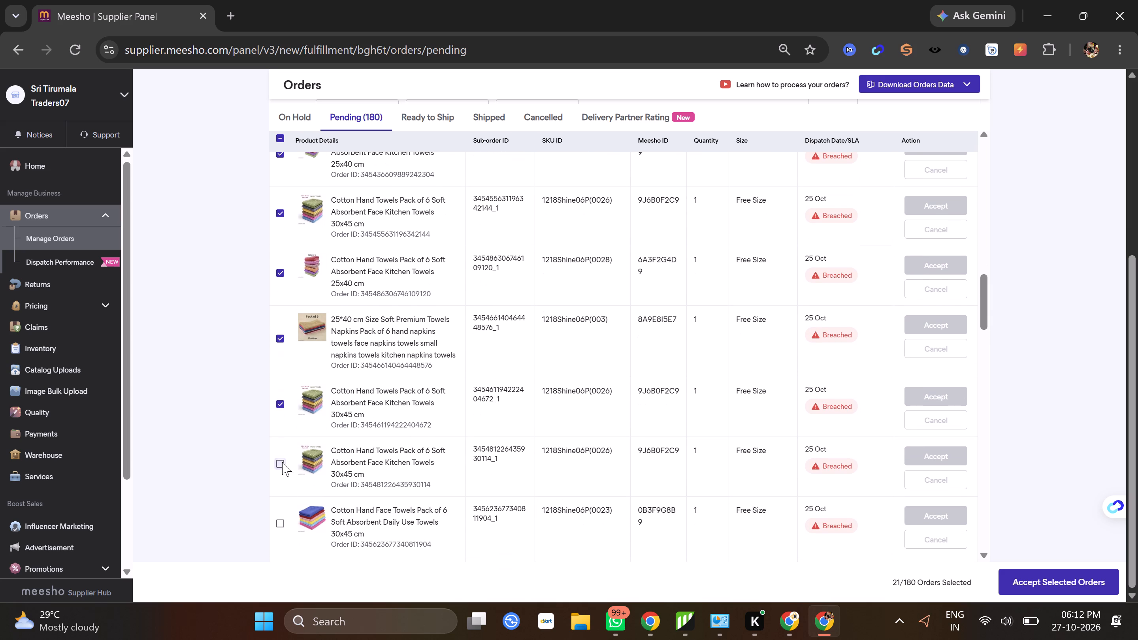
{"action": "left_click", "coordinate": [281, 520]}
{"action": "scroll", "coordinate": [469, 309], "scroll_direction": "down", "scroll_amount": 2}
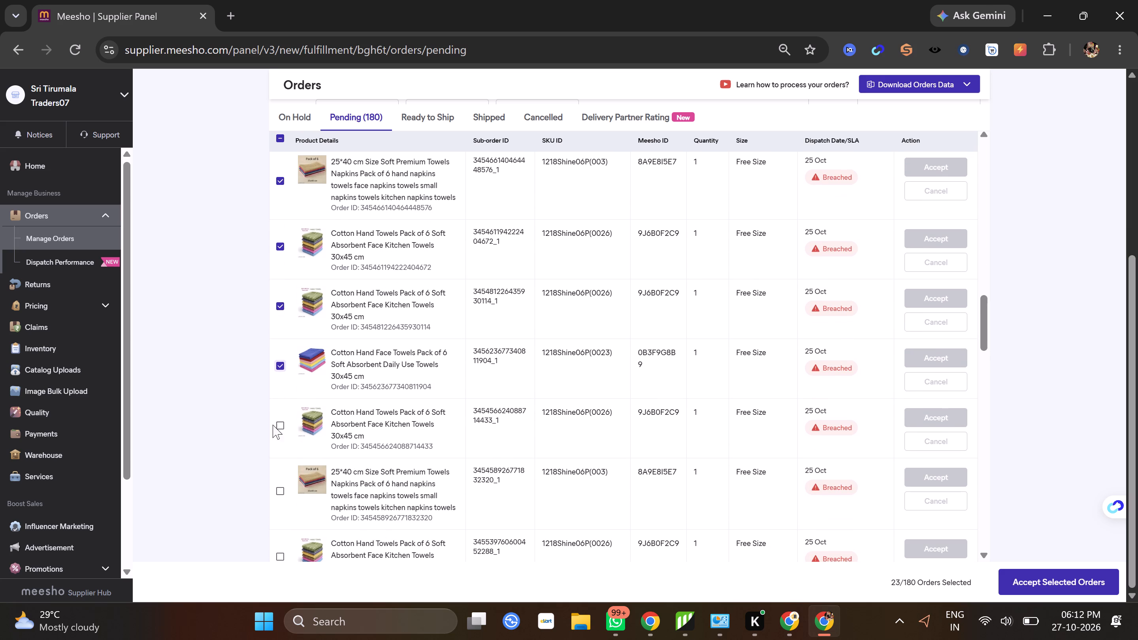
{"action": "left_click", "coordinate": [278, 421]}
{"action": "left_click", "coordinate": [277, 489]}
{"action": "left_click", "coordinate": [279, 558]}
Add the next eight breached 25 Oct orders to the selection, continuing down the Pending list without skipping any.
{"action": "scroll", "coordinate": [447, 408], "scroll_direction": "down", "scroll_amount": 3}
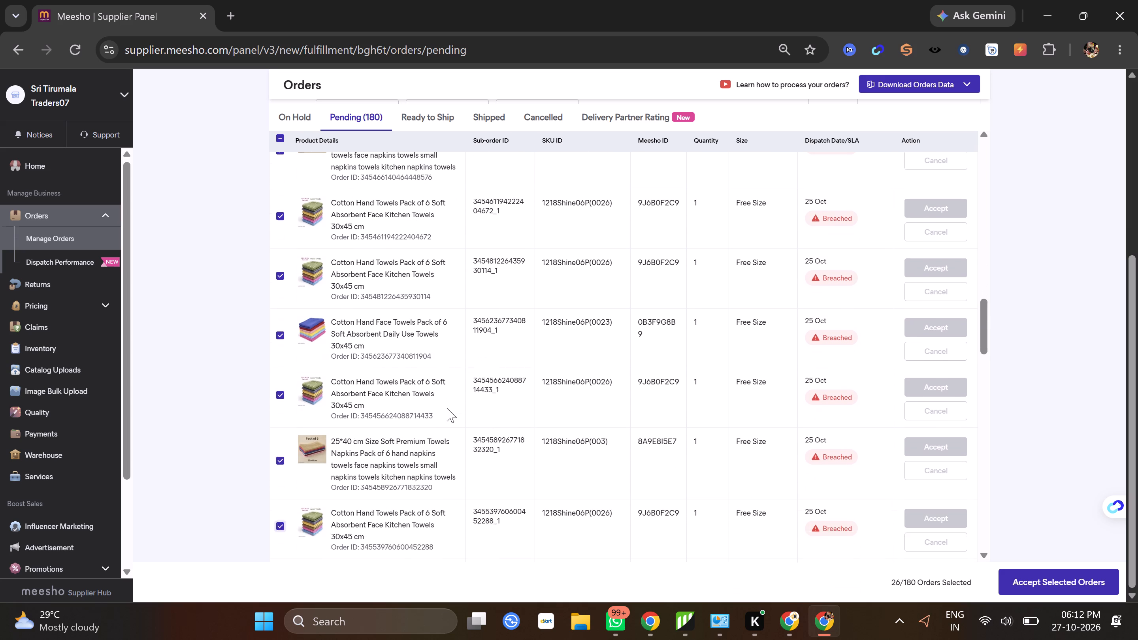
{"action": "scroll", "coordinate": [447, 408], "scroll_direction": "down", "scroll_amount": 1}
{"action": "left_click", "coordinate": [283, 371]}
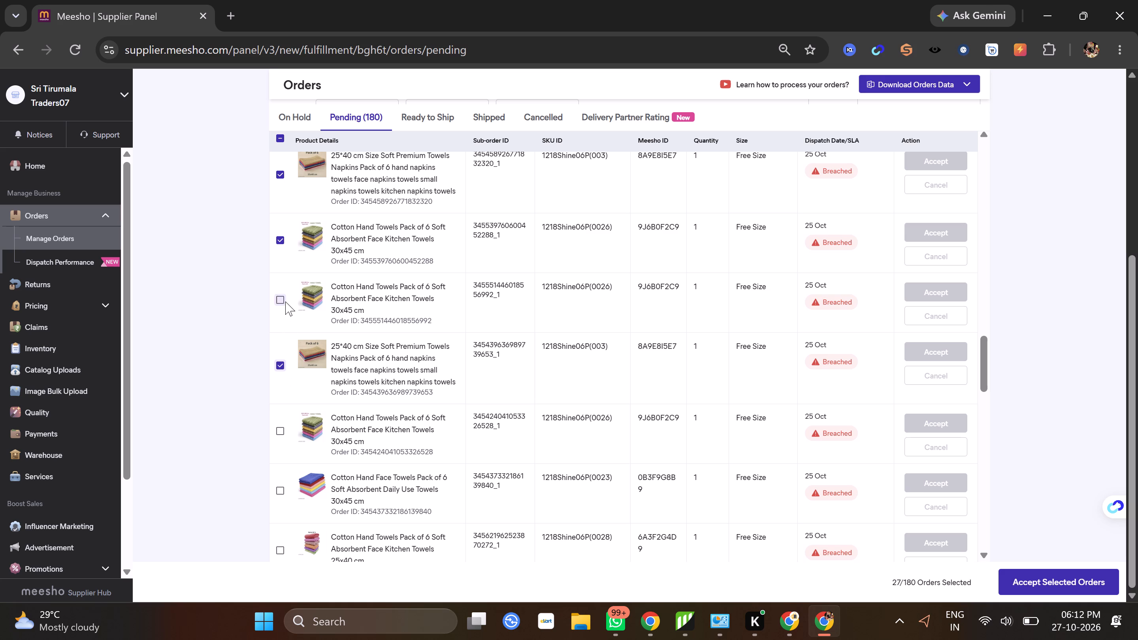
{"action": "left_click", "coordinate": [283, 299]}
{"action": "left_click", "coordinate": [279, 431]}
{"action": "left_click", "coordinate": [275, 492]}
{"action": "left_click", "coordinate": [283, 550]}
{"action": "scroll", "coordinate": [450, 396], "scroll_direction": "down", "scroll_amount": 3}
{"action": "left_click", "coordinate": [276, 373]}
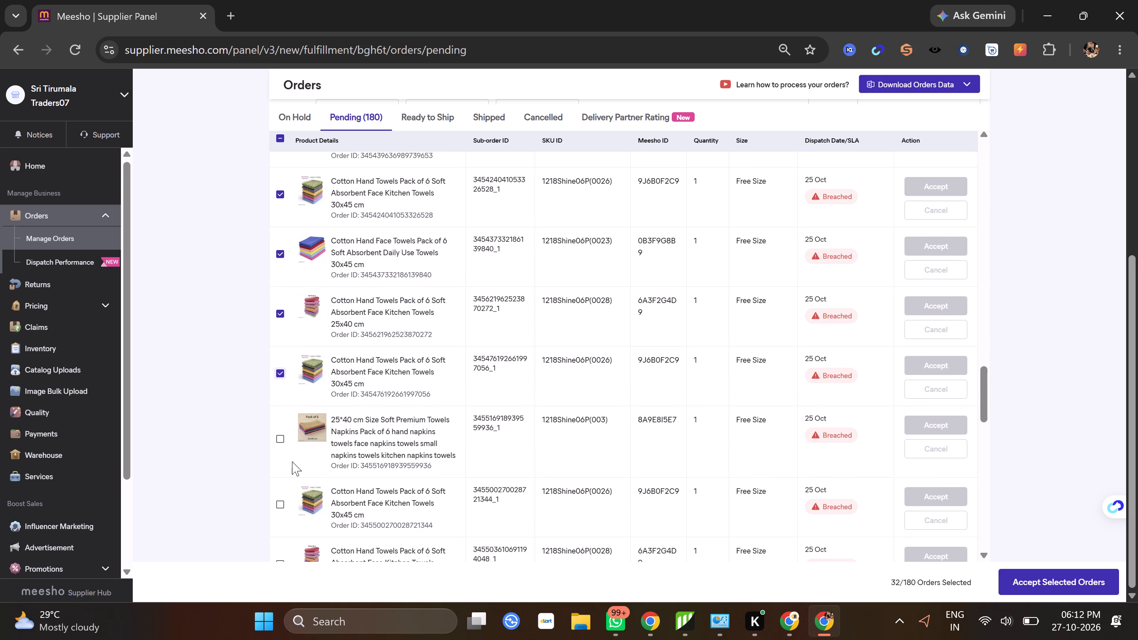
{"action": "left_click", "coordinate": [277, 435]}
{"action": "left_click", "coordinate": [281, 503]}
Add eight more breached 25 Oct orders, from the two consecutive 1218Shine06P(0028) orders to the 1218Shine06P(0028) after the 1218Shine06P(003) napkins.
{"action": "scroll", "coordinate": [446, 375], "scroll_direction": "down", "scroll_amount": 2}
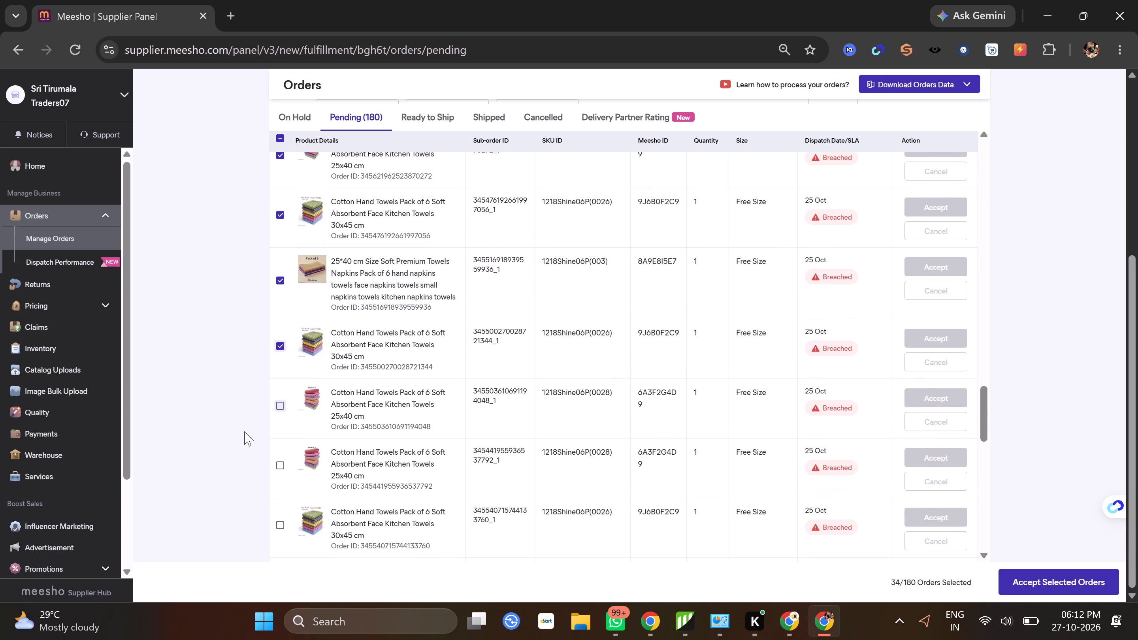
{"action": "left_click", "coordinate": [279, 406]}
{"action": "left_click", "coordinate": [275, 463]}
{"action": "left_click", "coordinate": [283, 522]}
{"action": "scroll", "coordinate": [428, 413], "scroll_direction": "down", "scroll_amount": 4}
{"action": "left_click", "coordinate": [281, 326]}
{"action": "left_click", "coordinate": [276, 262]}
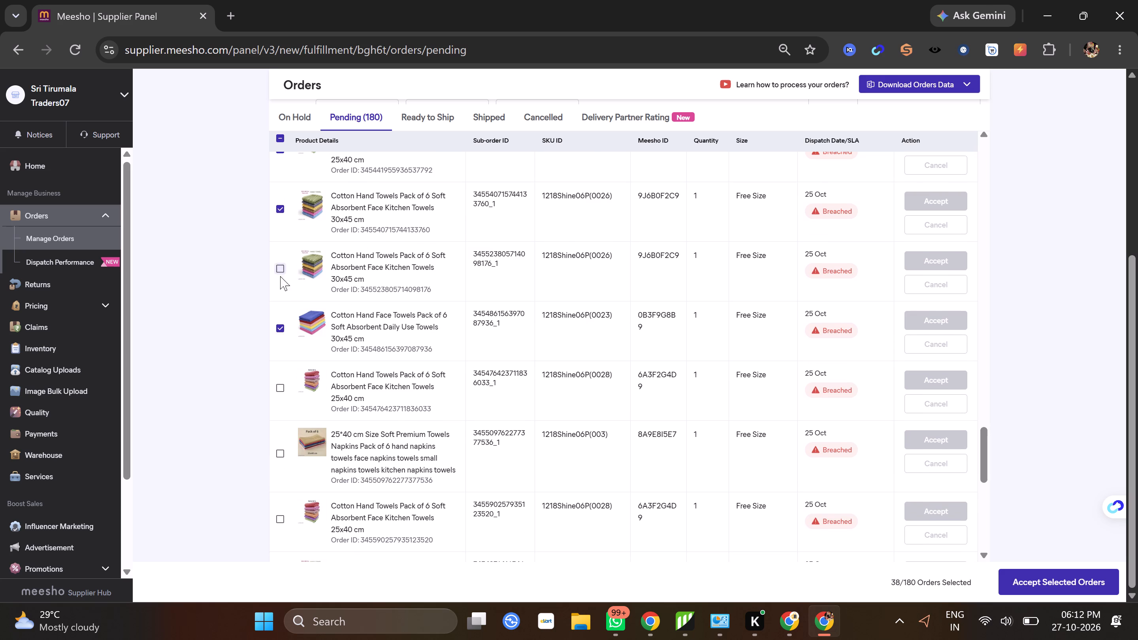
{"action": "left_click", "coordinate": [280, 273]}
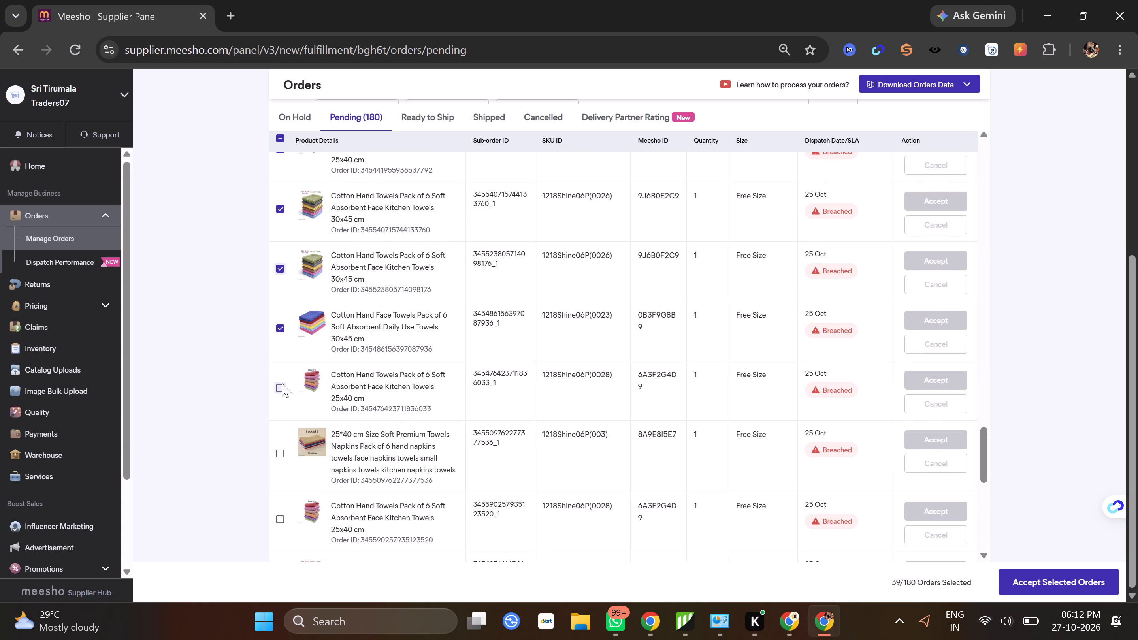
{"action": "left_click", "coordinate": [282, 383]}
{"action": "left_click", "coordinate": [281, 451]}
{"action": "left_click", "coordinate": [281, 520]}
{"action": "scroll", "coordinate": [413, 361], "scroll_direction": "down", "scroll_amount": 3}
{"action": "left_click", "coordinate": [278, 343]}
{"action": "left_click", "coordinate": [282, 400]}
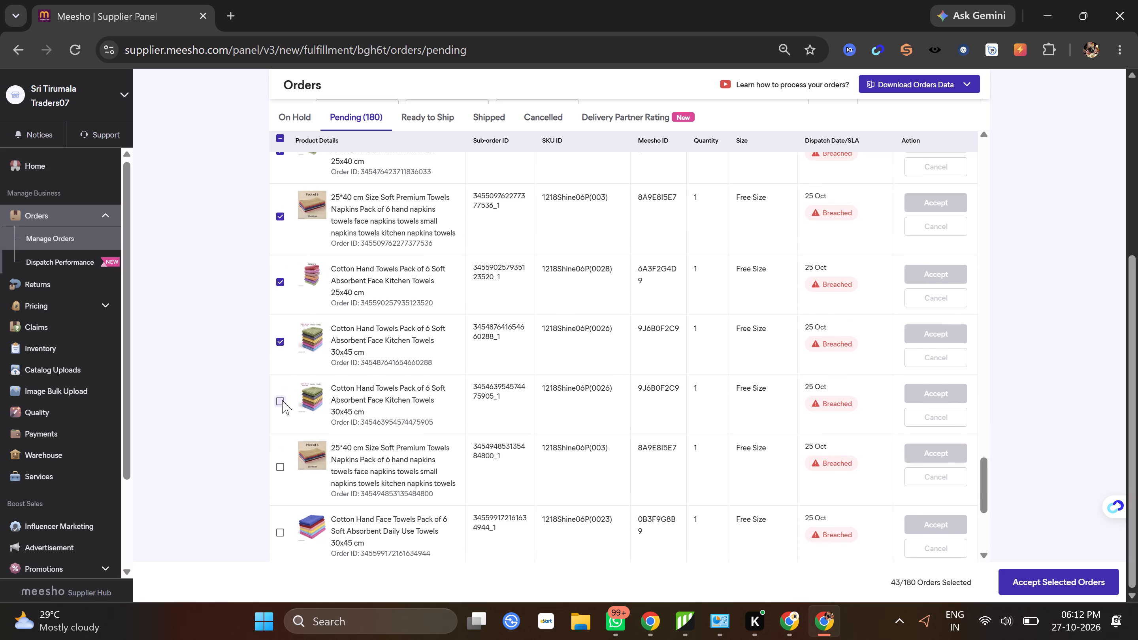
{"action": "left_click", "coordinate": [281, 470]}
{"action": "left_click", "coordinate": [279, 540]}
{"action": "left_click", "coordinate": [280, 532]}
{"action": "scroll", "coordinate": [366, 421], "scroll_direction": "down", "scroll_amount": 3}
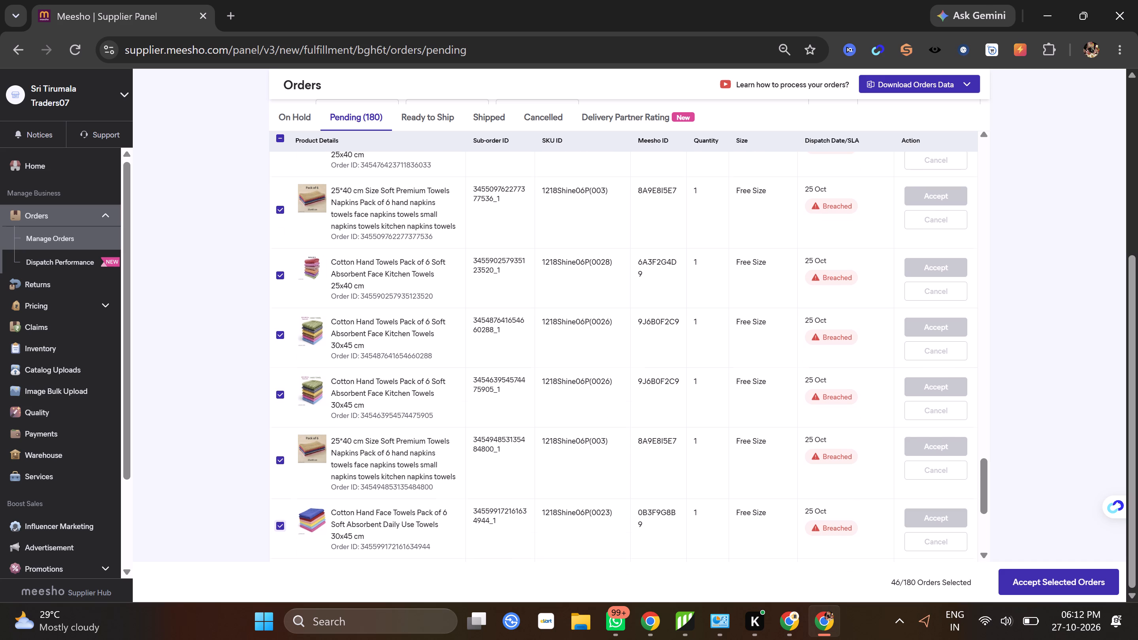
{"action": "left_click", "coordinate": [278, 363]}
{"action": "left_click", "coordinate": [285, 431]}
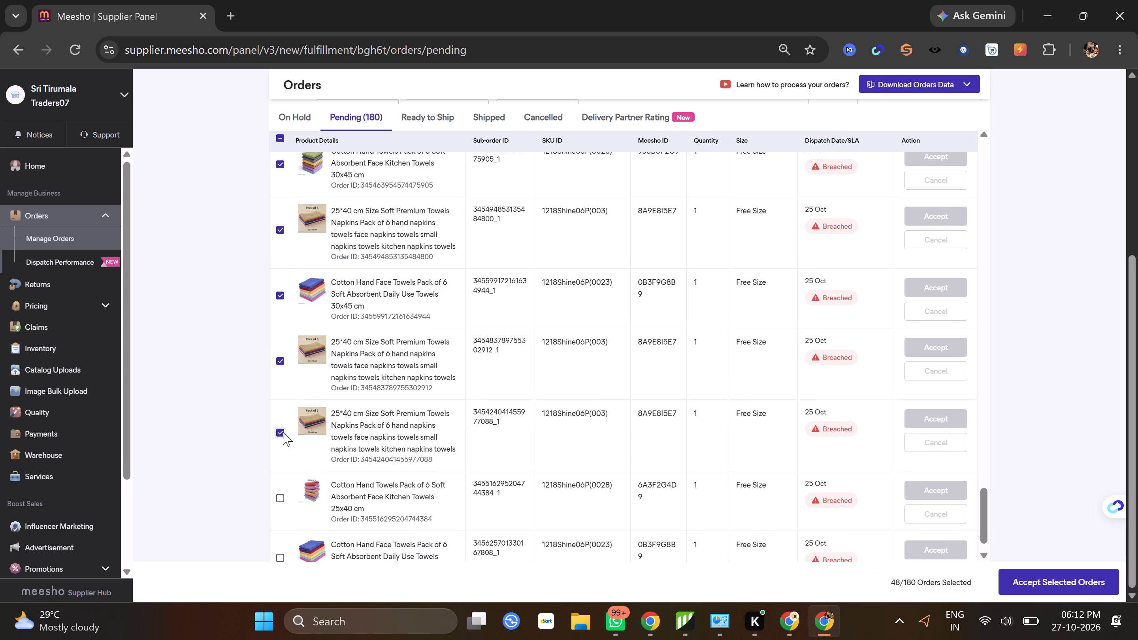
{"action": "left_click", "coordinate": [281, 502]}
{"action": "scroll", "coordinate": [370, 386], "scroll_direction": "down", "scroll_amount": 2}
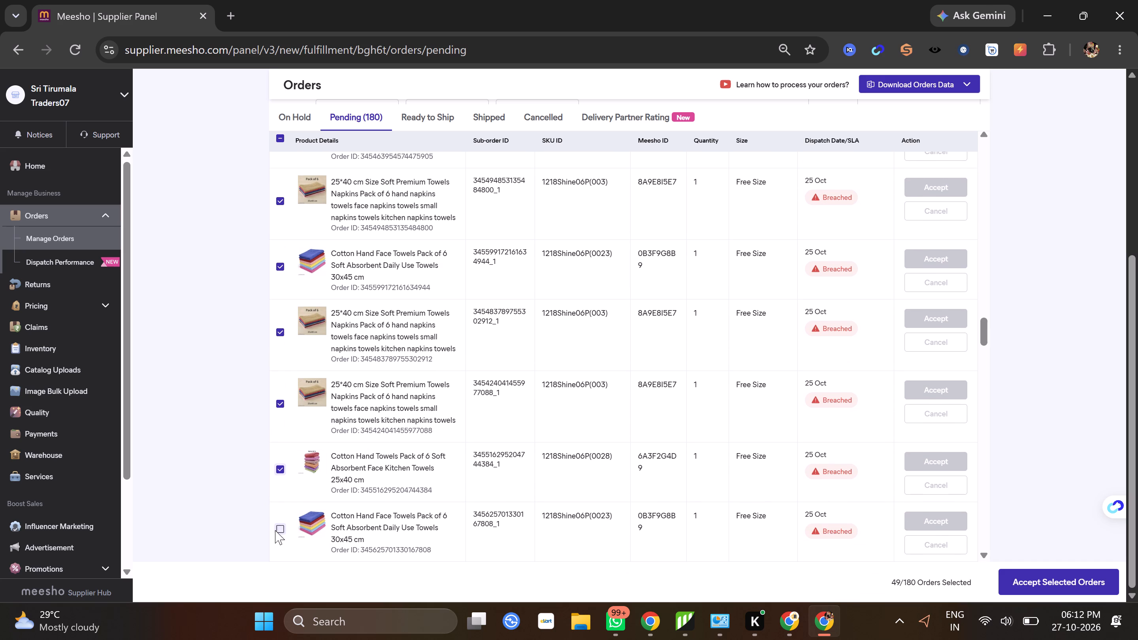
{"action": "left_click", "coordinate": [277, 523]}
Add the last nine breached 25 Oct orders, from the 1218Shine06P(003) ad order through the 1218Shine06P(0016) towels.
{"action": "scroll", "coordinate": [455, 335], "scroll_direction": "down", "scroll_amount": 2}
{"action": "scroll", "coordinate": [424, 356], "scroll_direction": "down", "scroll_amount": 3}
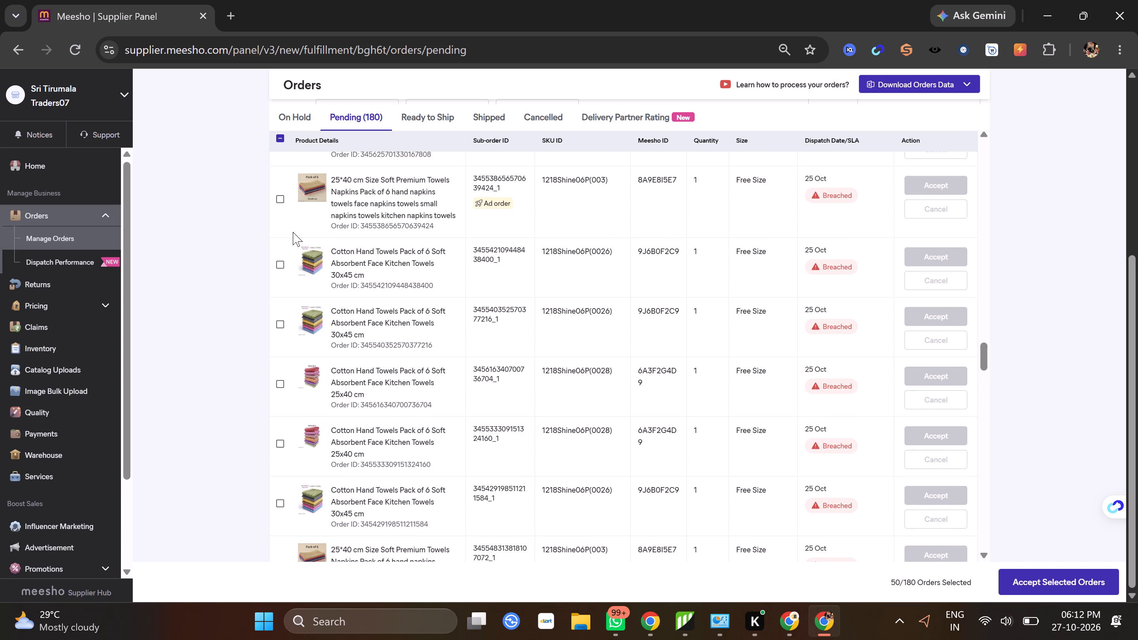
{"action": "left_click", "coordinate": [284, 199]}
{"action": "scroll", "coordinate": [349, 269], "scroll_direction": "up", "scroll_amount": 2}
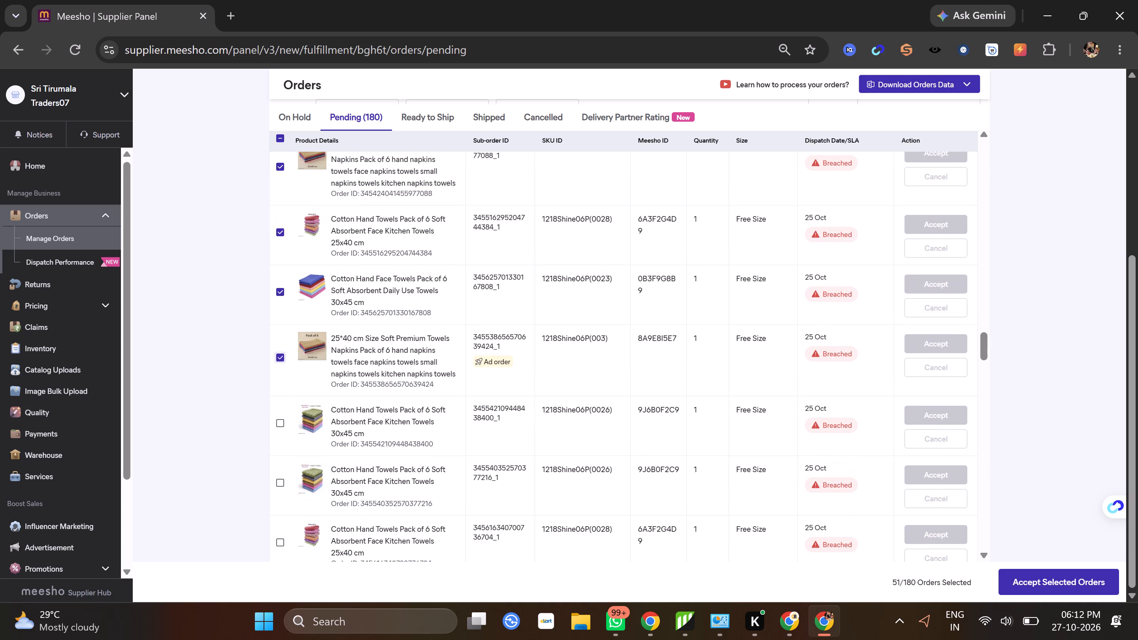
{"action": "left_click", "coordinate": [277, 417]}
{"action": "left_click", "coordinate": [279, 480]}
{"action": "scroll", "coordinate": [451, 363], "scroll_direction": "down", "scroll_amount": 1}
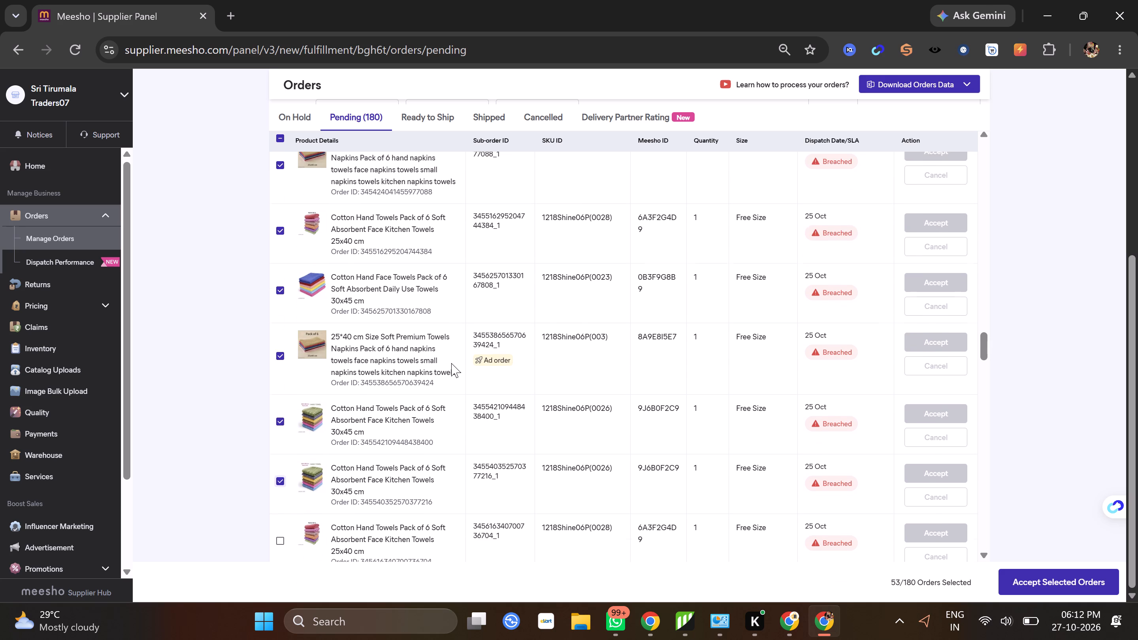
{"action": "scroll", "coordinate": [451, 363], "scroll_direction": "down", "scroll_amount": 2}
{"action": "left_click", "coordinate": [279, 308]}
{"action": "left_click", "coordinate": [283, 361]}
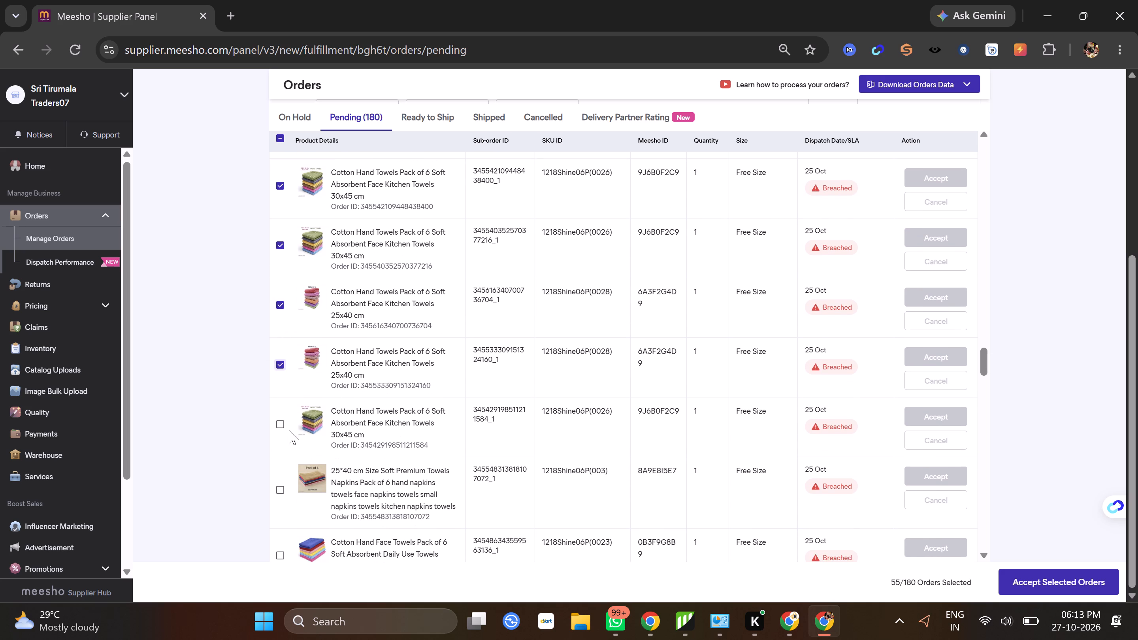
{"action": "left_click", "coordinate": [283, 427]}
{"action": "left_click", "coordinate": [276, 487]}
{"action": "scroll", "coordinate": [418, 386], "scroll_direction": "down", "scroll_amount": 3}
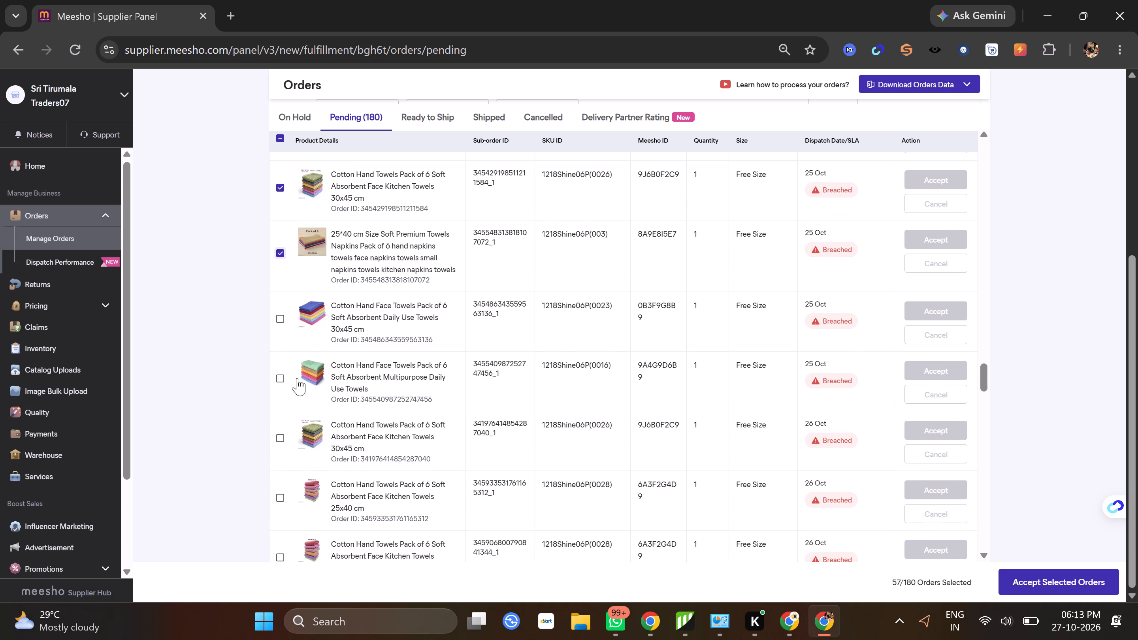
{"action": "left_click", "coordinate": [282, 319]}
{"action": "left_click", "coordinate": [280, 380]}
Add the first seven breached 26 Oct orders to the selection, from 1218Shine06P(0026) through the second 1218Shine12P(003) napkins order.
{"action": "left_click", "coordinate": [280, 437]}
{"action": "left_click", "coordinate": [280, 495]}
{"action": "scroll", "coordinate": [395, 365], "scroll_direction": "down", "scroll_amount": 3}
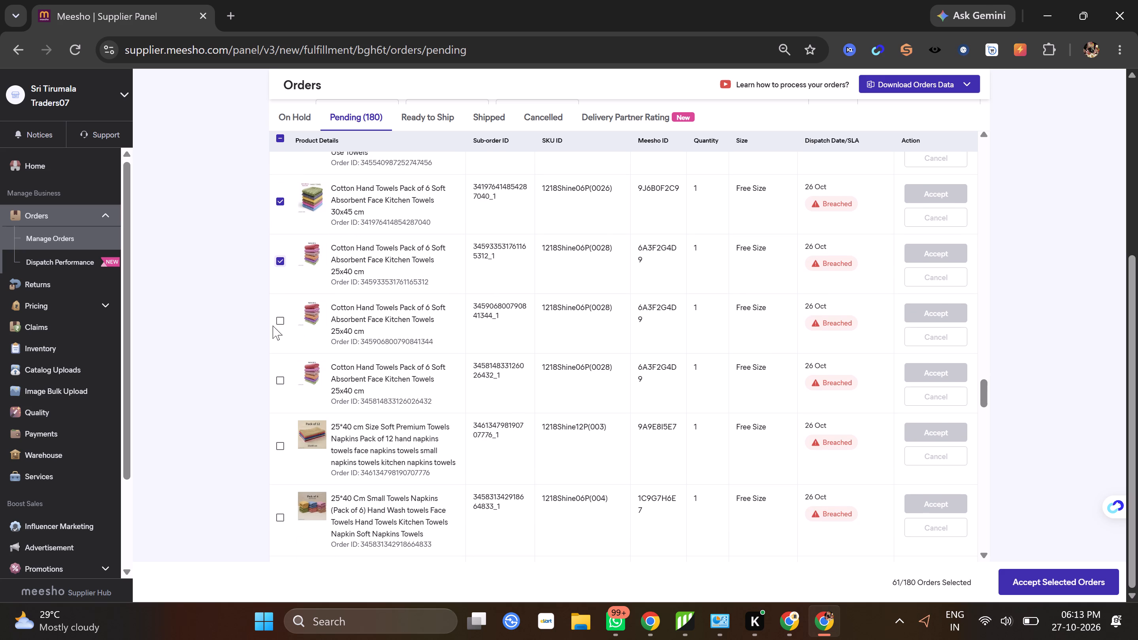
{"action": "left_click", "coordinate": [279, 321]}
{"action": "left_click", "coordinate": [281, 381]}
{"action": "left_click", "coordinate": [281, 446]}
{"action": "scroll", "coordinate": [437, 339], "scroll_direction": "down", "scroll_amount": 2}
{"action": "left_click", "coordinate": [282, 358]}
{"action": "left_click", "coordinate": [280, 431]}
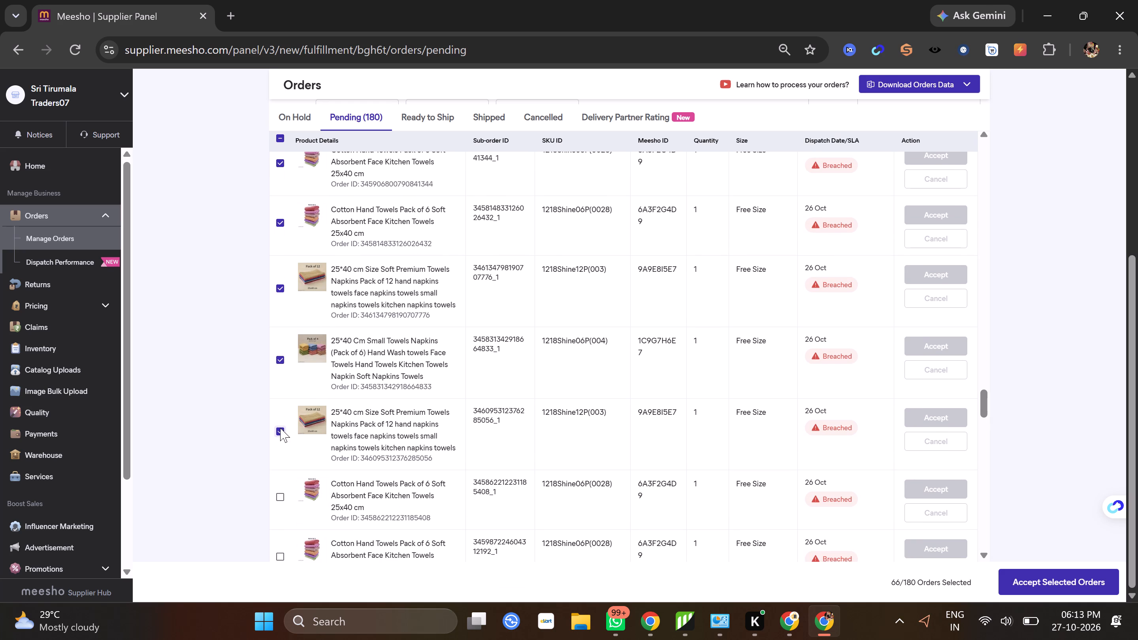
Add the next eight breached 26 Oct orders: three 1218Shine06P(0028), one 1218Shine06P(0023) and the four 1218Shine06P(0028) orders after it.
{"action": "scroll", "coordinate": [362, 272], "scroll_direction": "down", "scroll_amount": 2}
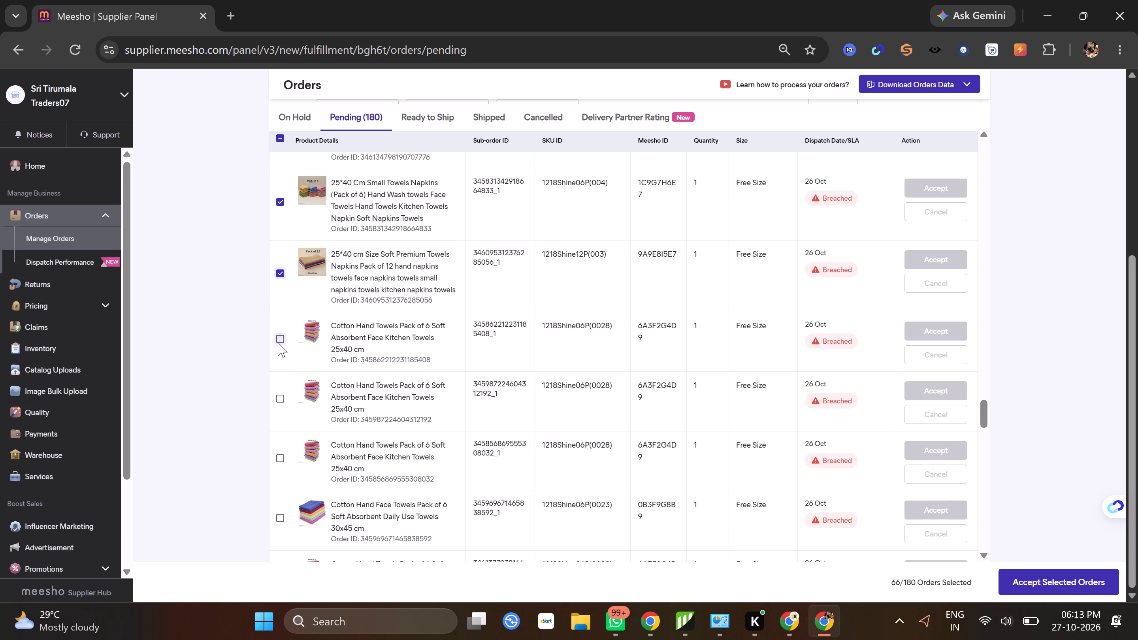
{"action": "left_click", "coordinate": [278, 343]}
{"action": "left_click", "coordinate": [281, 397]}
{"action": "left_click", "coordinate": [282, 458]}
{"action": "scroll", "coordinate": [360, 343], "scroll_direction": "down", "scroll_amount": 2}
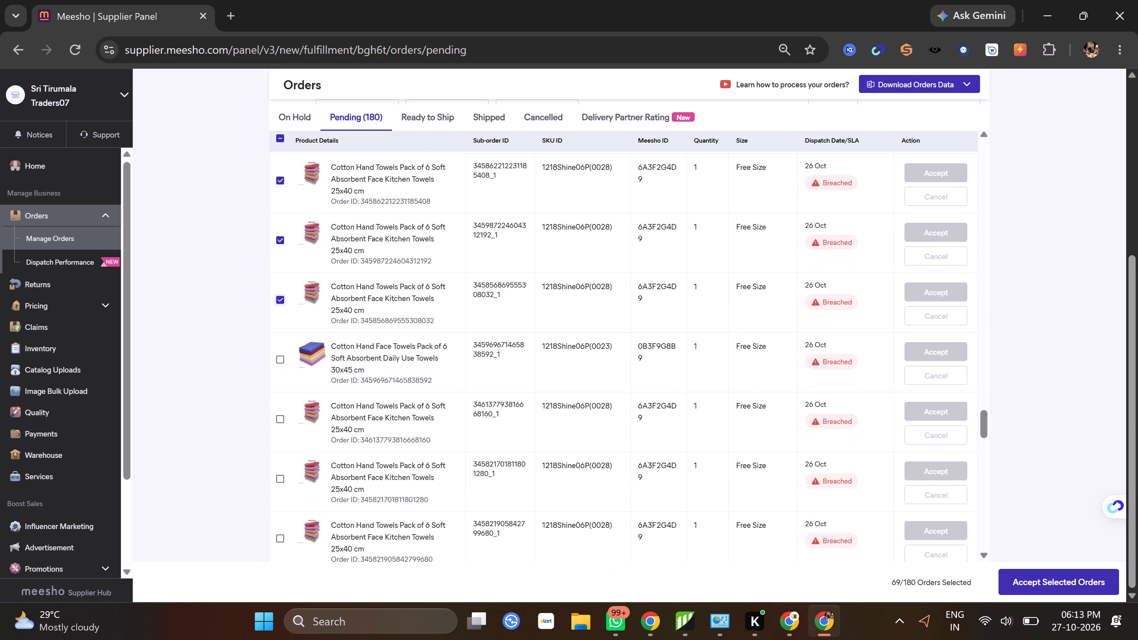
{"action": "left_click", "coordinate": [279, 357]}
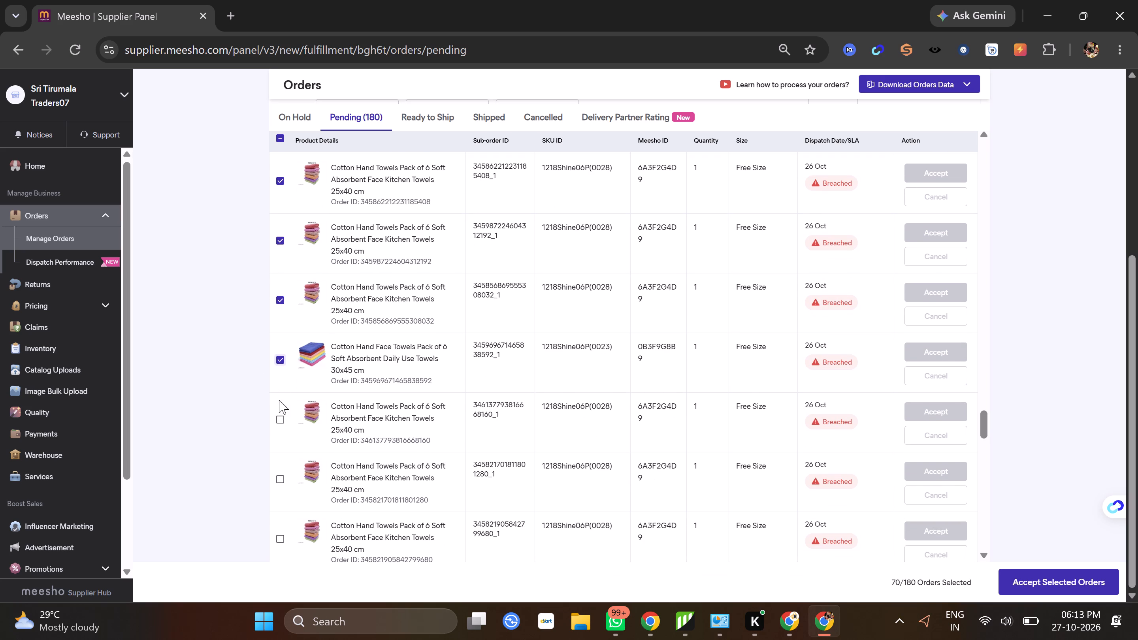
{"action": "left_click", "coordinate": [283, 422]}
{"action": "scroll", "coordinate": [283, 358], "scroll_direction": "down", "scroll_amount": 1}
{"action": "left_click", "coordinate": [279, 400]}
{"action": "left_click", "coordinate": [283, 459]}
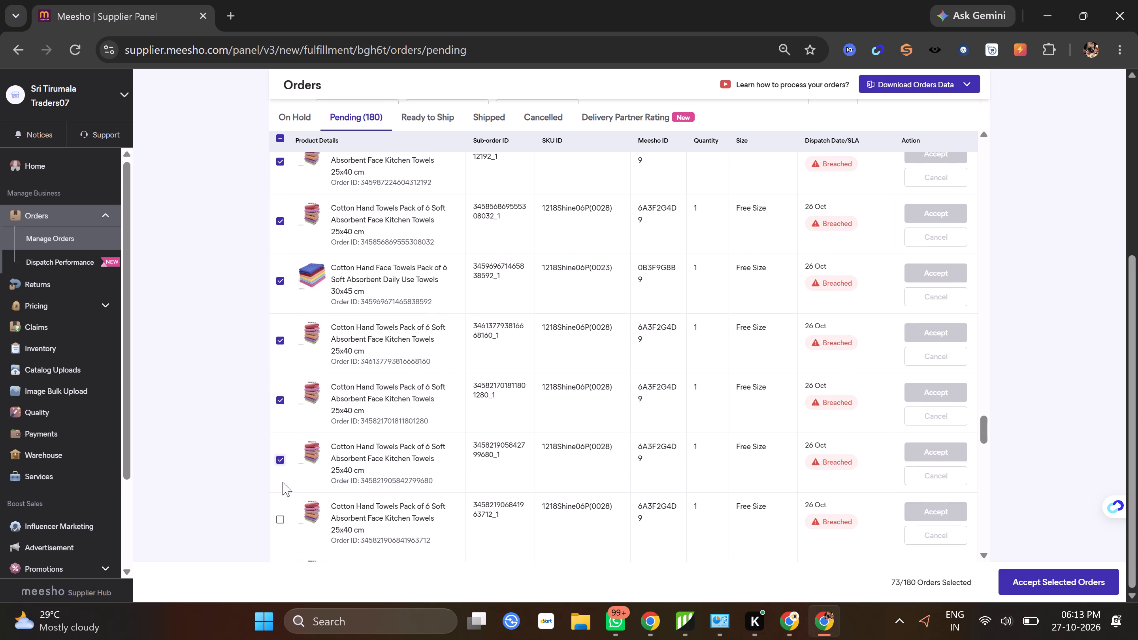
{"action": "left_click", "coordinate": [281, 518]}
Skip one 1218Shine06P(0028) and the 1218Plaincolor(3)12P order, and add the six 26 Oct orders from 1218Shine06P(0023) through 1217Shine06P(001).
{"action": "scroll", "coordinate": [375, 402], "scroll_direction": "down", "scroll_amount": 3}
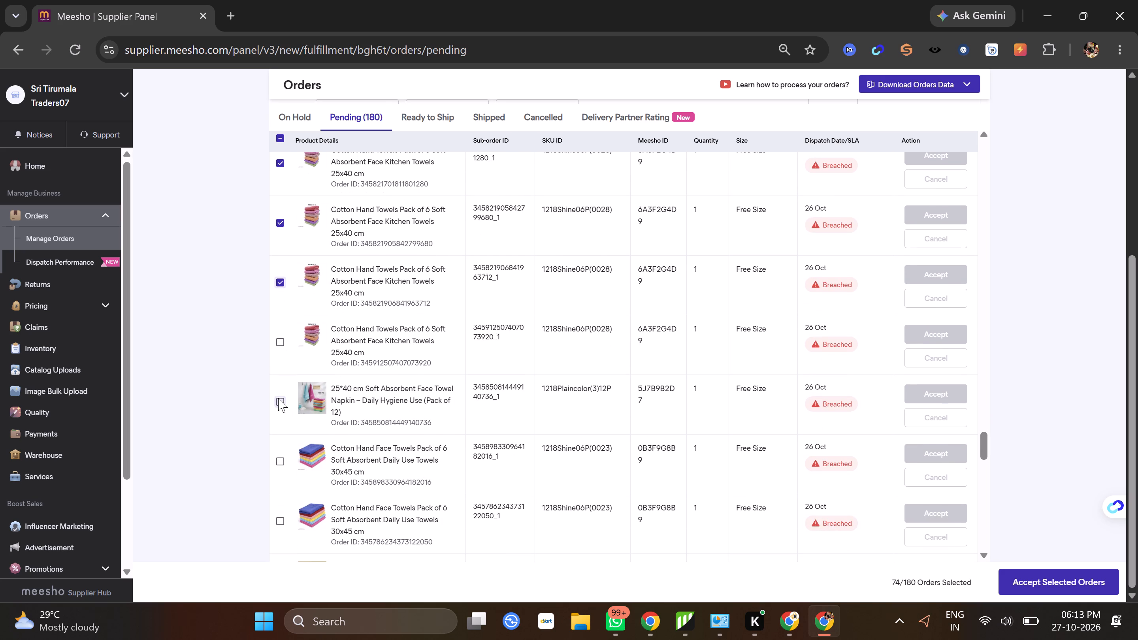
{"action": "left_click", "coordinate": [278, 465]}
{"action": "scroll", "coordinate": [437, 339], "scroll_direction": "down", "scroll_amount": 3}
{"action": "left_click", "coordinate": [278, 282]}
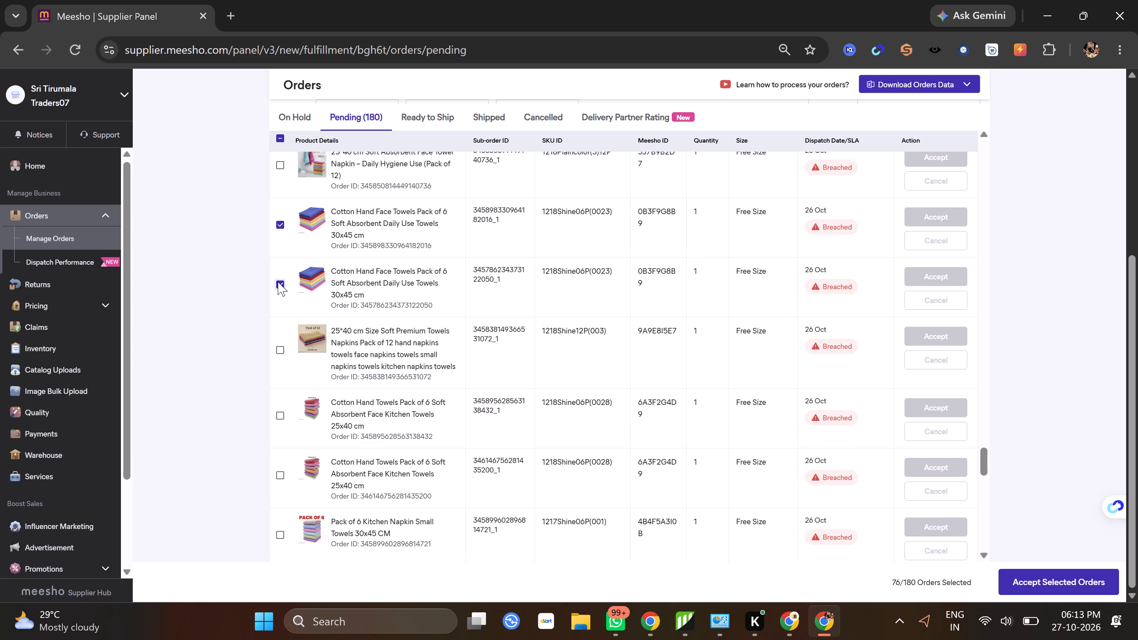
{"action": "left_click", "coordinate": [283, 349]}
{"action": "left_click", "coordinate": [278, 415]}
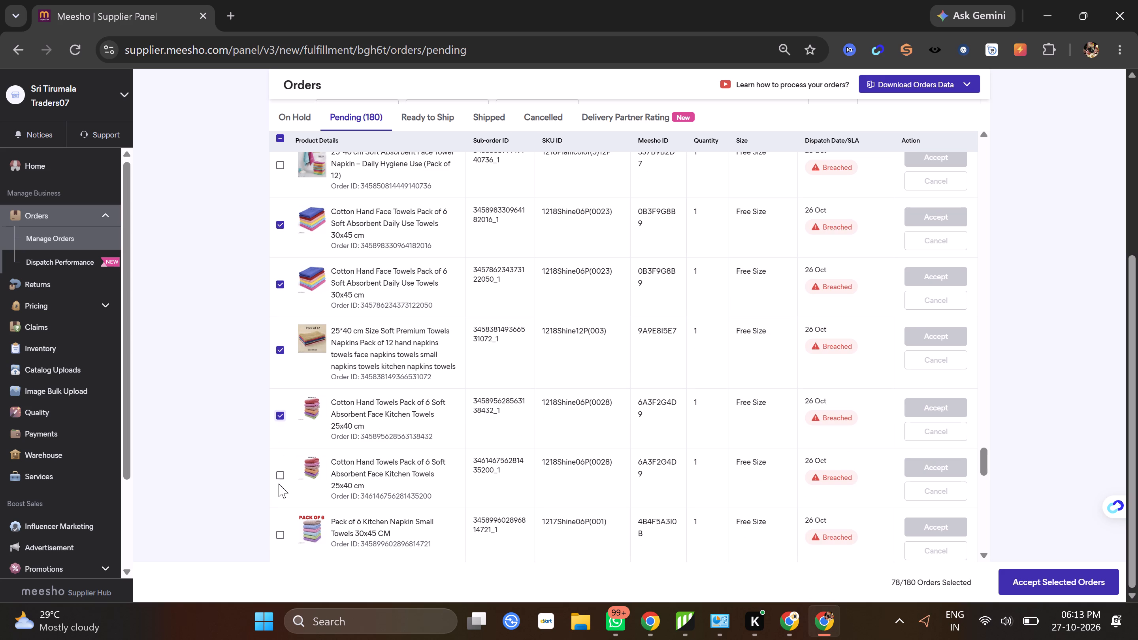
{"action": "left_click", "coordinate": [279, 476]}
{"action": "left_click", "coordinate": [280, 532]}
Add the last five breached 26 Oct orders: one 1218Shine06P(0028), two 1218Shine06P(0023) and two more 1218Shine06P(0028).
{"action": "scroll", "coordinate": [421, 346], "scroll_direction": "down", "scroll_amount": 3}
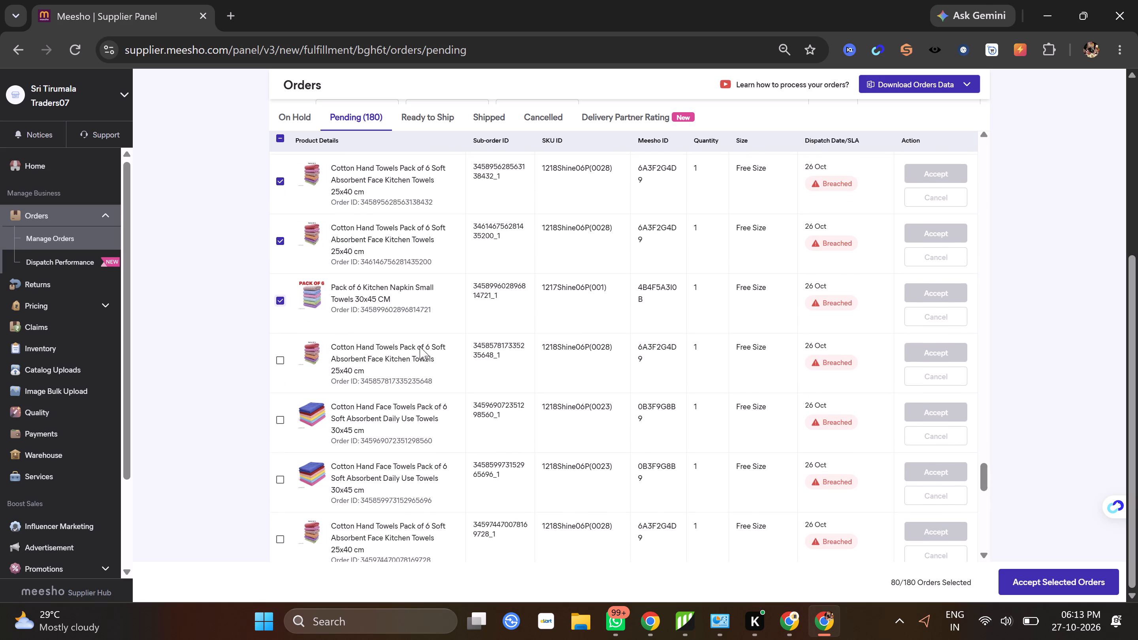
{"action": "left_click", "coordinate": [281, 356]}
{"action": "left_click", "coordinate": [279, 412]}
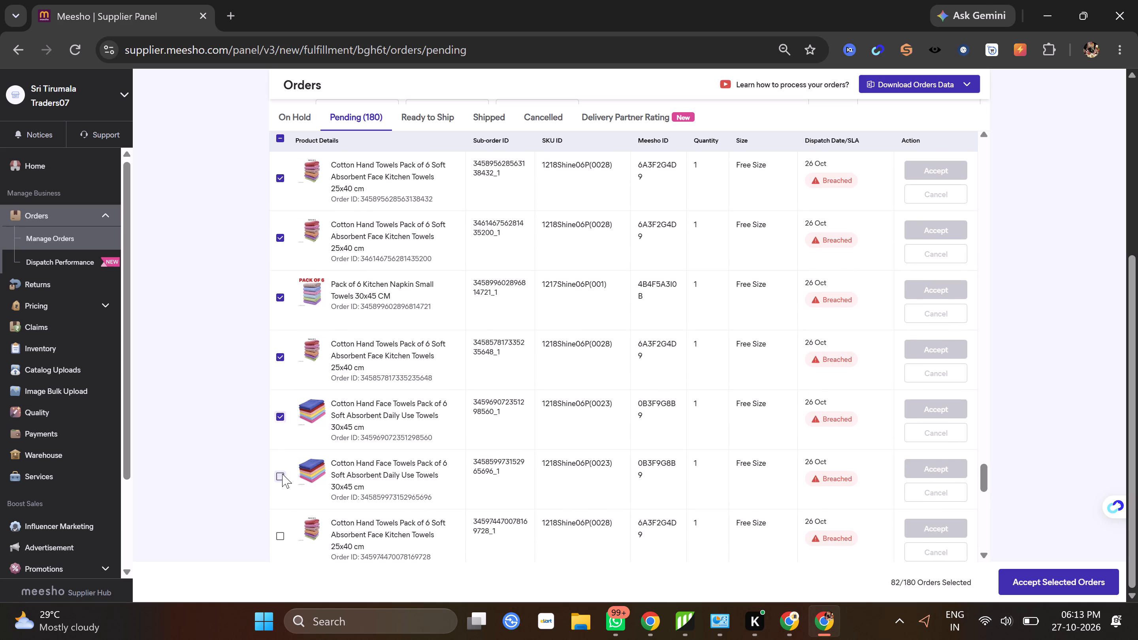
{"action": "left_click", "coordinate": [282, 474]}
{"action": "left_click", "coordinate": [278, 531]}
{"action": "scroll", "coordinate": [416, 262], "scroll_direction": "down", "scroll_amount": 3}
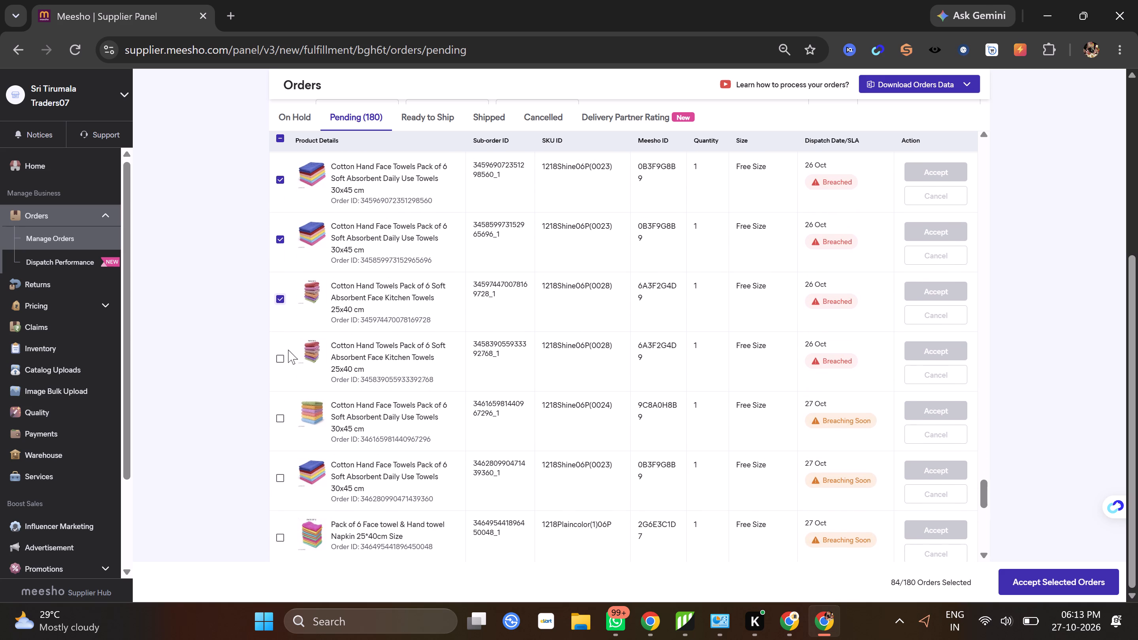
{"action": "left_click", "coordinate": [281, 356]}
Add the first four 27 Oct Shine orders, 1218Shine06P(0024), 1218Shine06P(0023) and two 1218Shine06P(0028), leaving out the 1218Plaincolor(1)06P orders.
{"action": "left_click", "coordinate": [278, 415]}
{"action": "left_click", "coordinate": [280, 475]}
{"action": "scroll", "coordinate": [558, 288], "scroll_direction": "down", "scroll_amount": 3}
{"action": "left_click", "coordinate": [271, 355]}
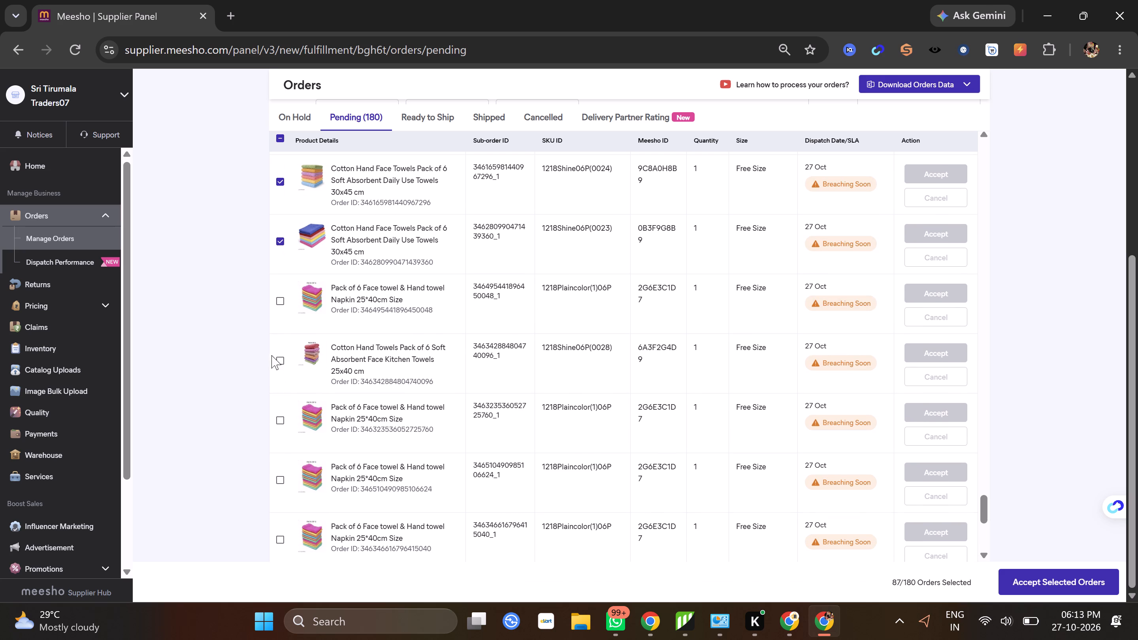
{"action": "left_click", "coordinate": [280, 358]}
{"action": "scroll", "coordinate": [345, 289], "scroll_direction": "down", "scroll_amount": 2}
{"action": "scroll", "coordinate": [372, 332], "scroll_direction": "down", "scroll_amount": 2}
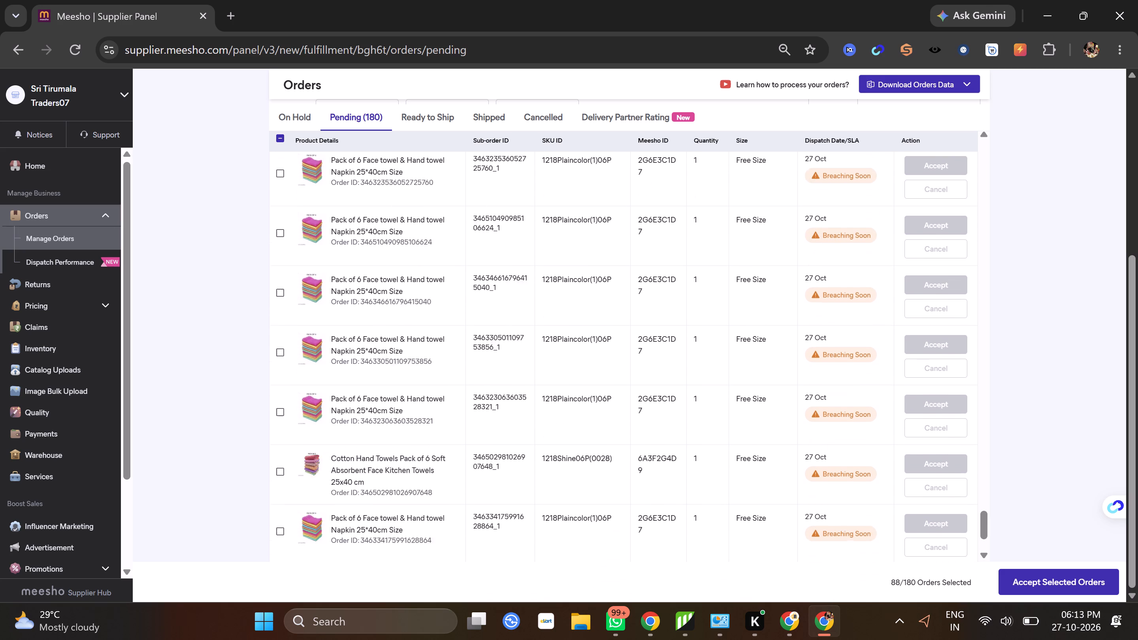
{"action": "left_click", "coordinate": [277, 403]}
Add the next three 27 Oct 1218Shine06P(0028) orders and the 1218Shine12P(003) napkins, leaving out the Plaincolor orders and the 1218Shine06P(0028) directly above the napkins.
{"action": "scroll", "coordinate": [458, 343], "scroll_direction": "down", "scroll_amount": 1}
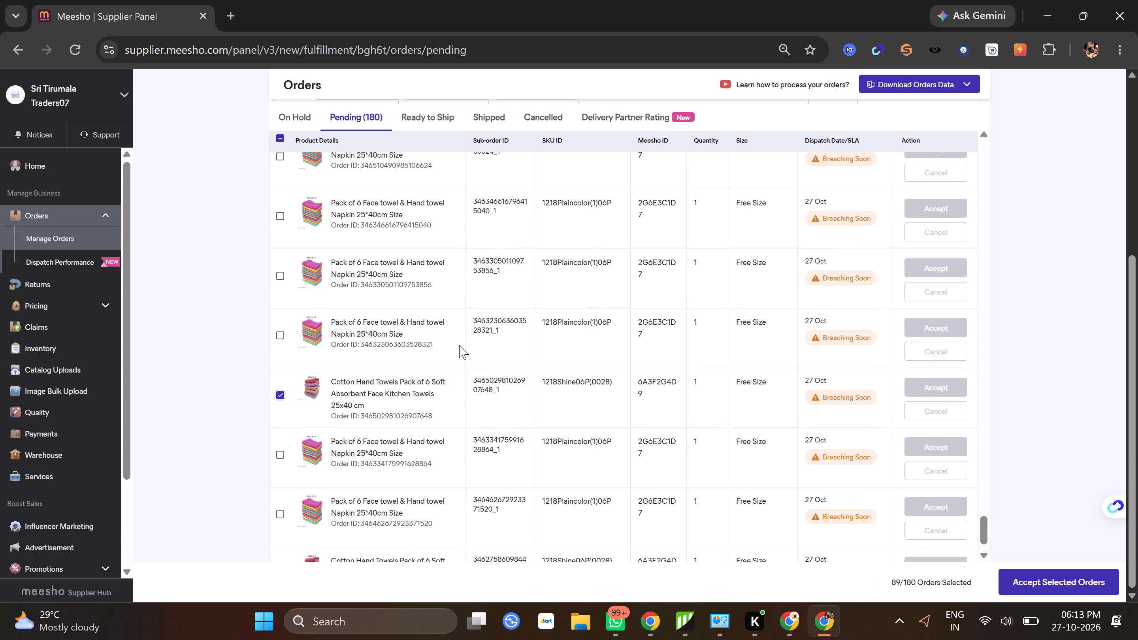
{"action": "scroll", "coordinate": [459, 345], "scroll_direction": "down", "scroll_amount": 3}
{"action": "scroll", "coordinate": [596, 323], "scroll_direction": "down", "scroll_amount": 2}
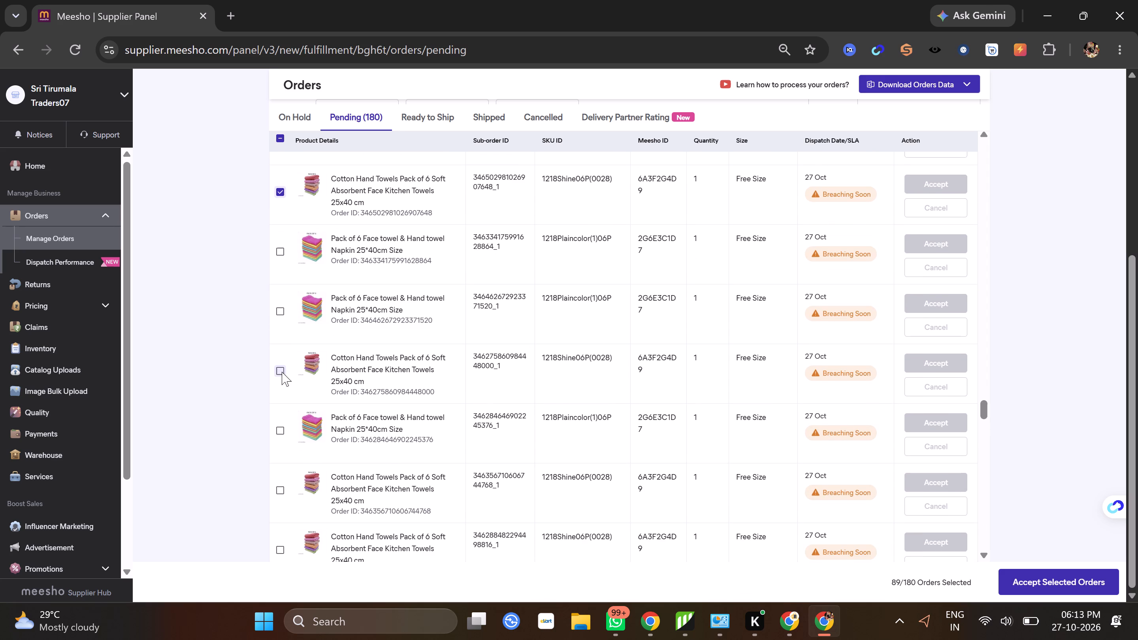
{"action": "left_click", "coordinate": [281, 374]}
{"action": "left_click", "coordinate": [278, 492]}
{"action": "left_click", "coordinate": [280, 557]}
{"action": "left_click", "coordinate": [280, 551]}
{"action": "scroll", "coordinate": [413, 342], "scroll_direction": "down", "scroll_amount": 3}
{"action": "left_click", "coordinate": [283, 433]}
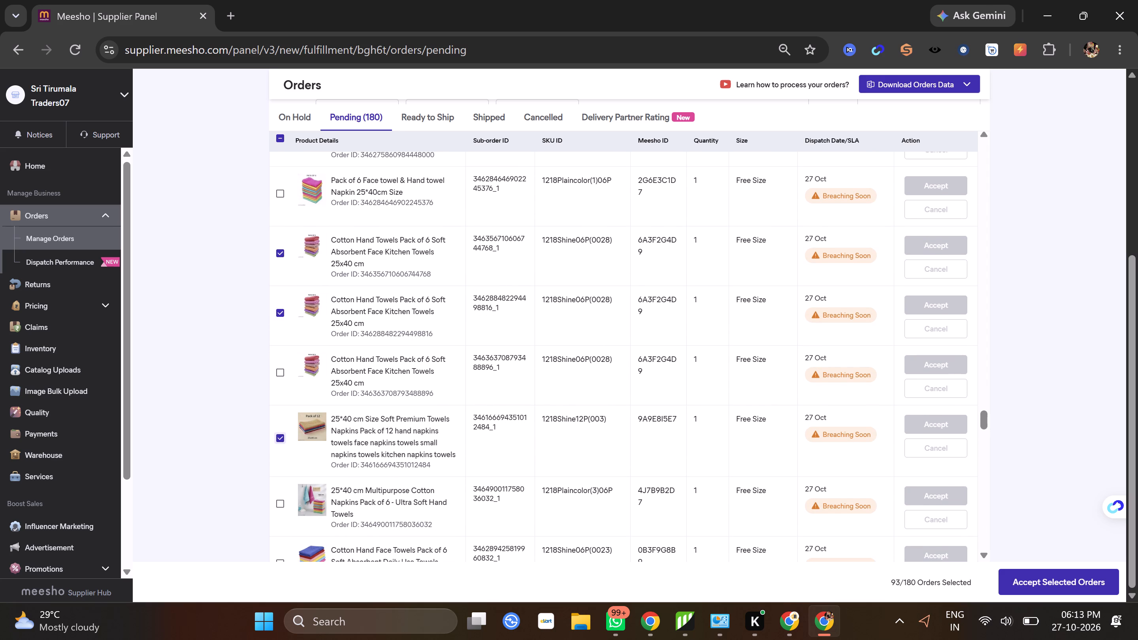
Add the next six 27 Oct Shine orders, from 1218Shine06P(0023) through the two 1218Shine06P(0028) orders, including 1217Shine06P(003), leaving out Plaincolor orders.
{"action": "scroll", "coordinate": [432, 312], "scroll_direction": "down", "scroll_amount": 3}
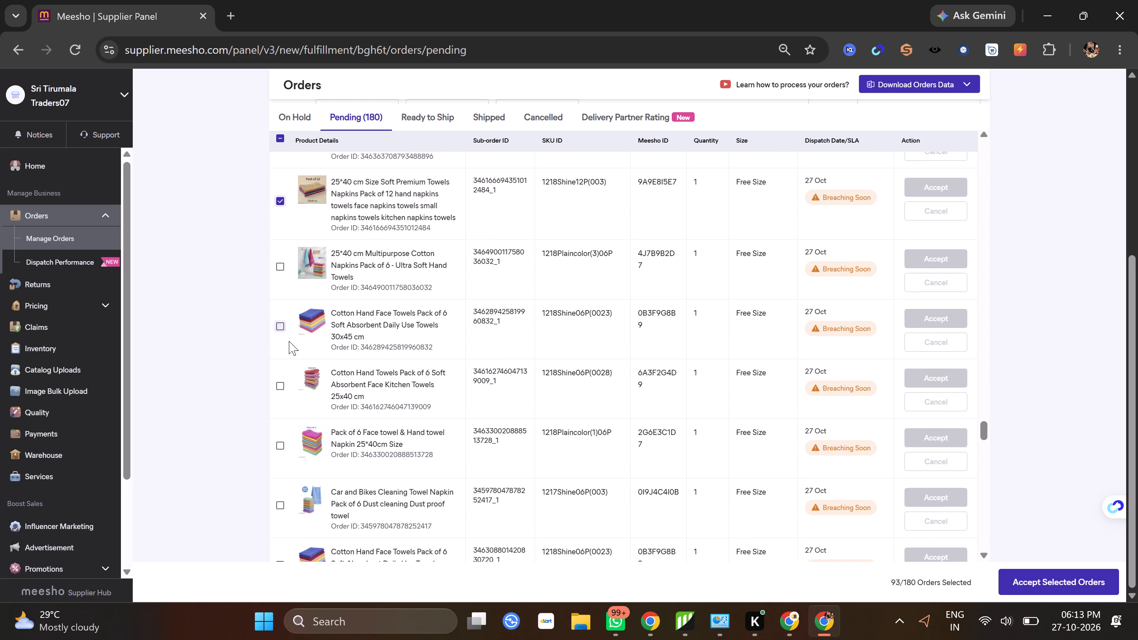
{"action": "left_click", "coordinate": [278, 322]}
{"action": "left_click", "coordinate": [282, 389]}
{"action": "scroll", "coordinate": [389, 398], "scroll_direction": "down", "scroll_amount": 2}
{"action": "left_click", "coordinate": [281, 346]}
{"action": "left_click", "coordinate": [277, 404]}
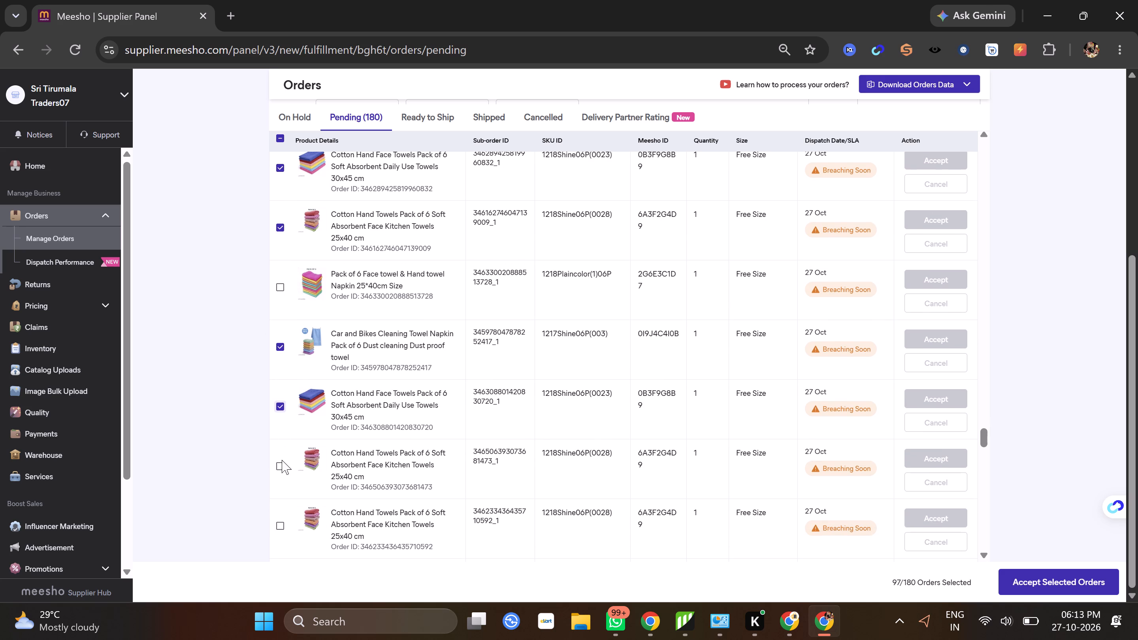
{"action": "left_click", "coordinate": [282, 460]}
{"action": "left_click", "coordinate": [284, 526]}
{"action": "left_click", "coordinate": [284, 469]}
Add seven more 27 Oct Shine orders starting at 1218Shine06P(0016), taking four 1218Shine06P(0023) and two 1218Shine06P(0028), and leaving out the MC, LN and Plaincolor SKUs.
{"action": "scroll", "coordinate": [467, 354], "scroll_direction": "down", "scroll_amount": 3}
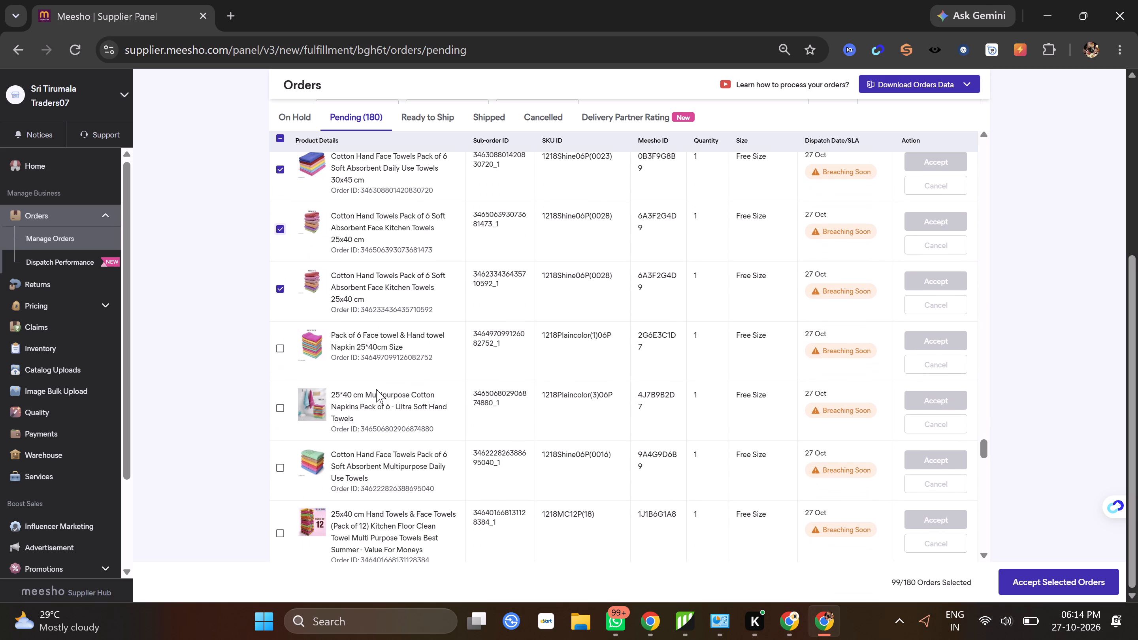
{"action": "scroll", "coordinate": [338, 376], "scroll_direction": "down", "scroll_amount": 3}
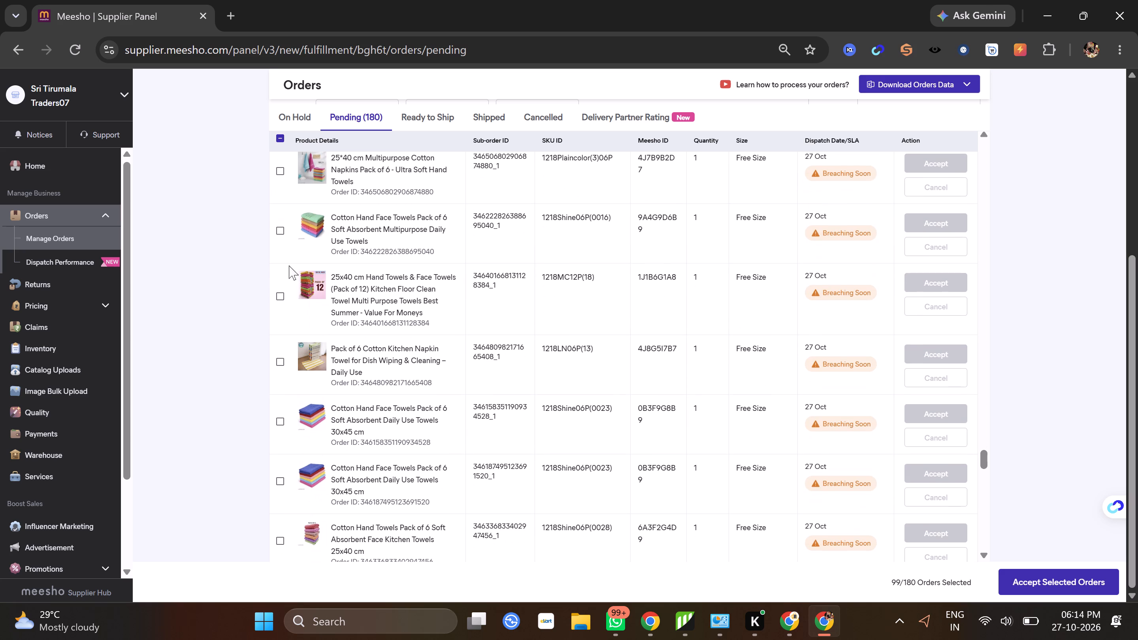
{"action": "left_click", "coordinate": [279, 231]}
{"action": "left_click", "coordinate": [281, 418]}
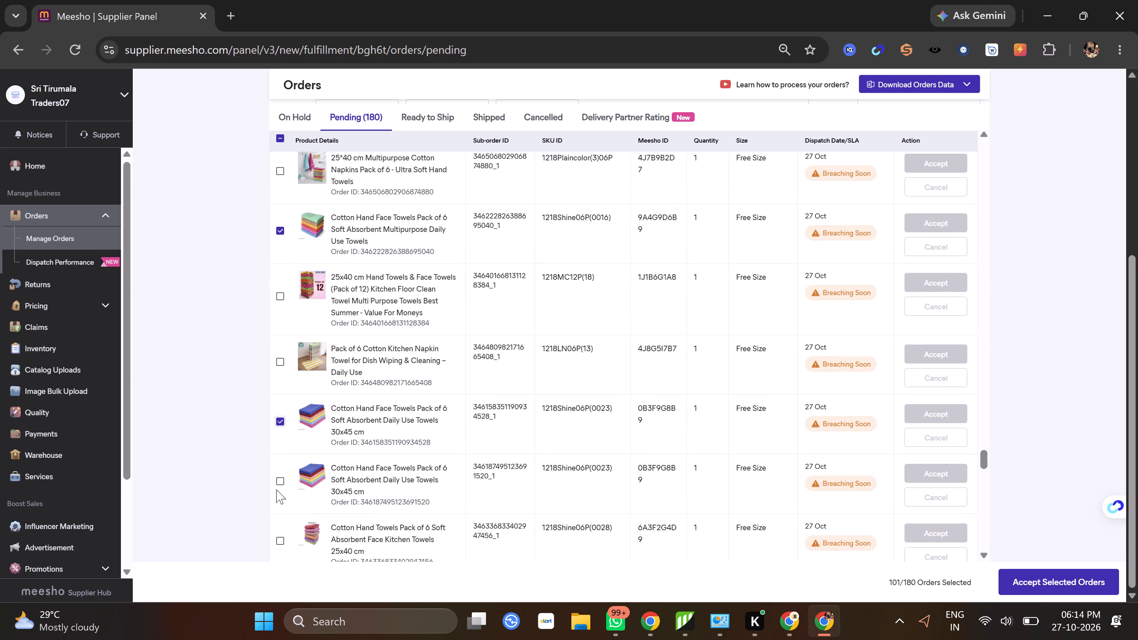
{"action": "left_click", "coordinate": [279, 481]}
{"action": "scroll", "coordinate": [481, 332], "scroll_direction": "down", "scroll_amount": 2}
{"action": "left_click", "coordinate": [283, 383]}
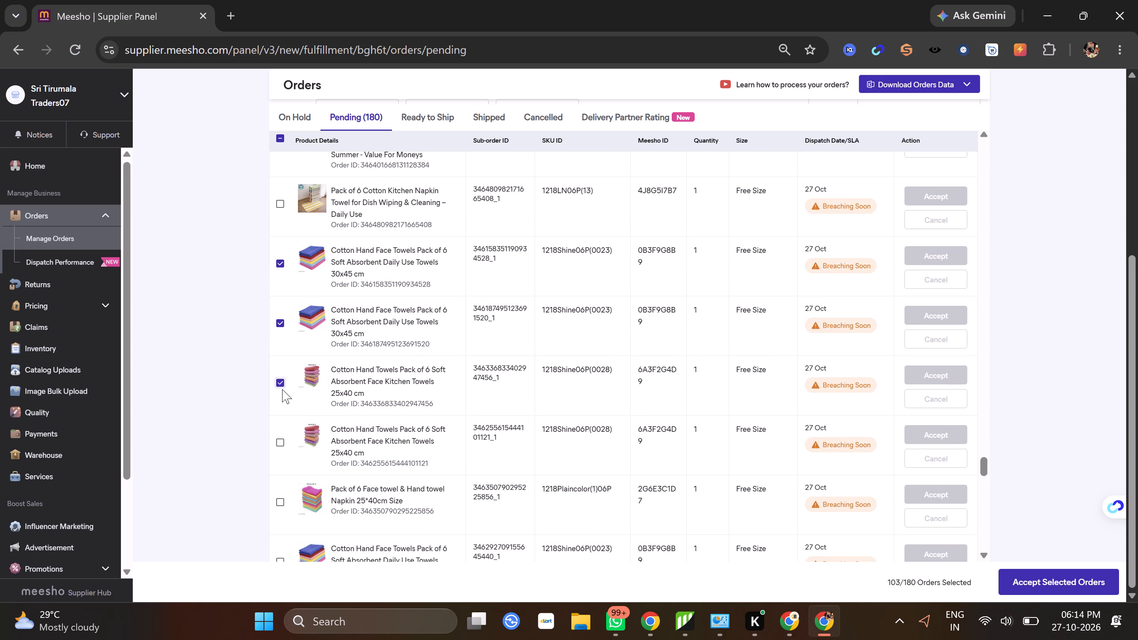
{"action": "left_click", "coordinate": [280, 448]}
{"action": "scroll", "coordinate": [474, 425], "scroll_direction": "down", "scroll_amount": 3}
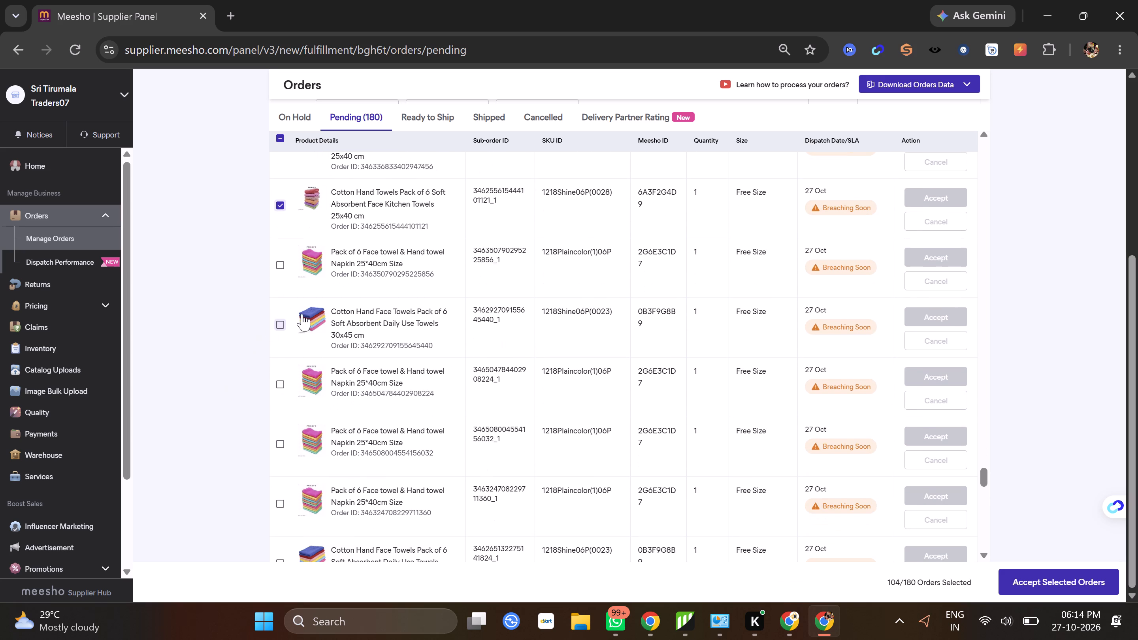
{"action": "left_click", "coordinate": [282, 329]}
{"action": "scroll", "coordinate": [384, 371], "scroll_direction": "down", "scroll_amount": 1}
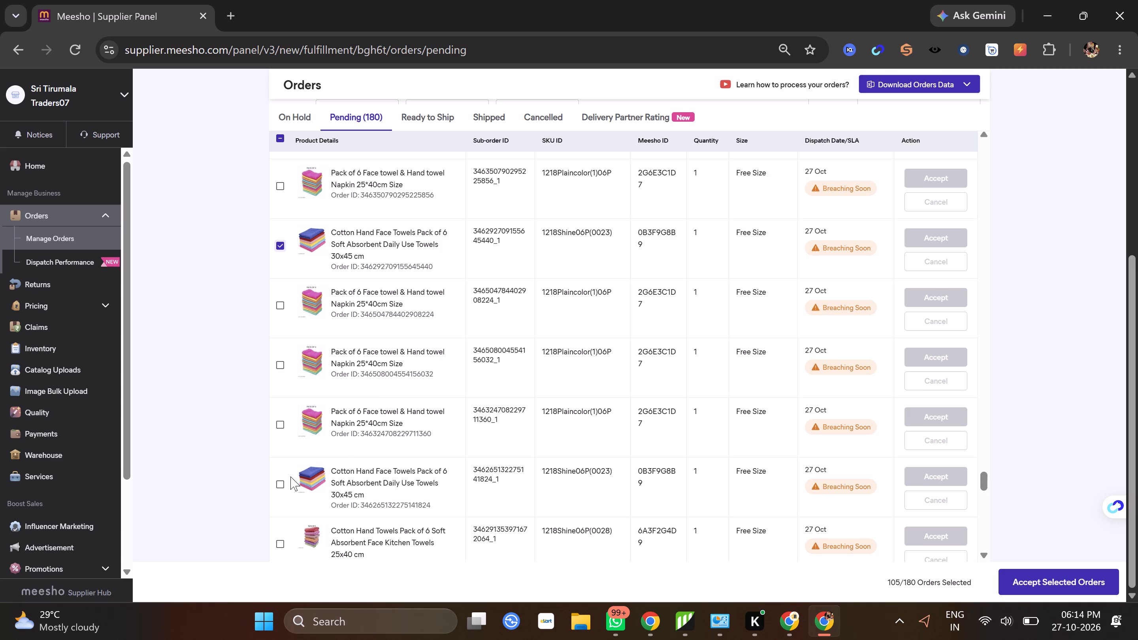
{"action": "left_click", "coordinate": [276, 479]}
{"action": "scroll", "coordinate": [424, 424], "scroll_direction": "down", "scroll_amount": 3}
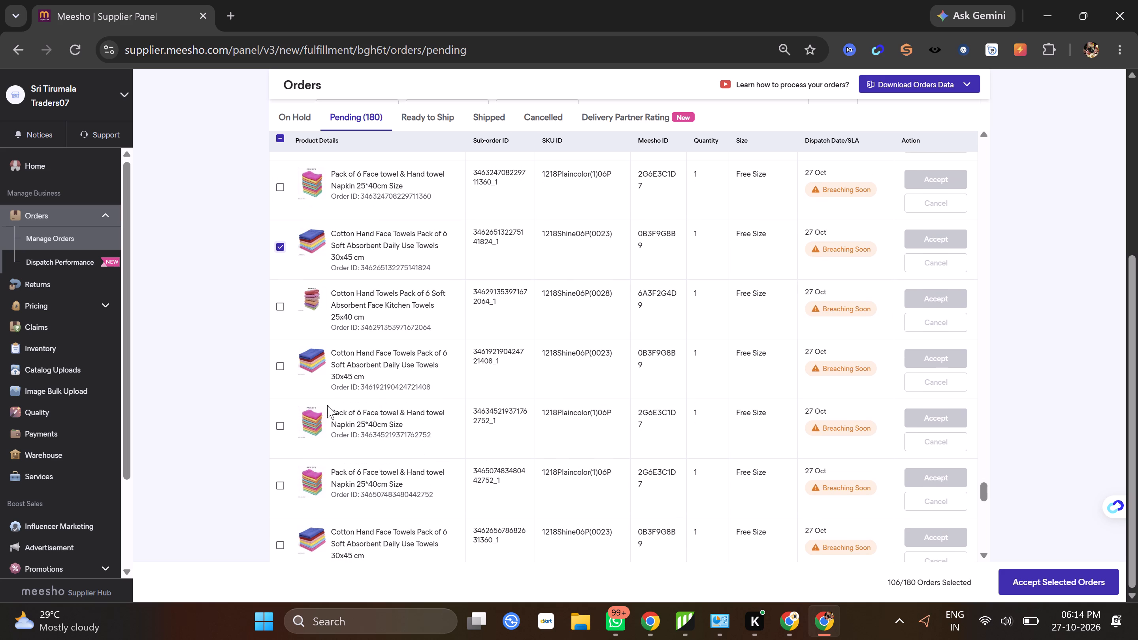
{"action": "scroll", "coordinate": [348, 435], "scroll_direction": "down", "scroll_amount": 3}
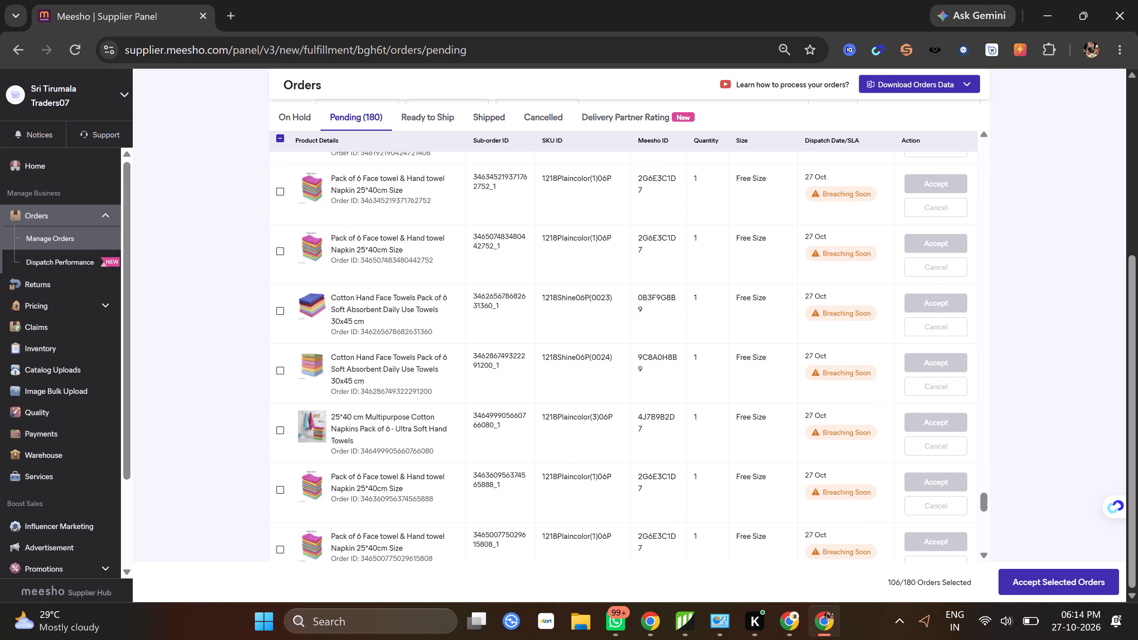
{"action": "left_click", "coordinate": [269, 303]}
{"action": "left_click", "coordinate": [275, 305]}
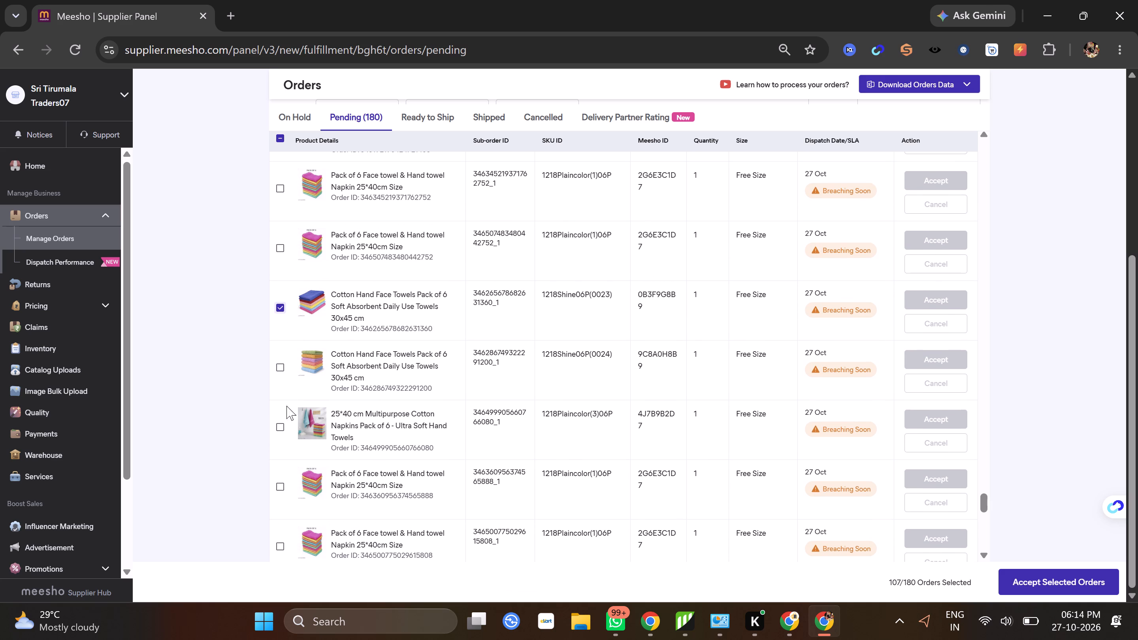
{"action": "left_click", "coordinate": [281, 366]}
{"action": "scroll", "coordinate": [351, 453], "scroll_direction": "down", "scroll_amount": 4}
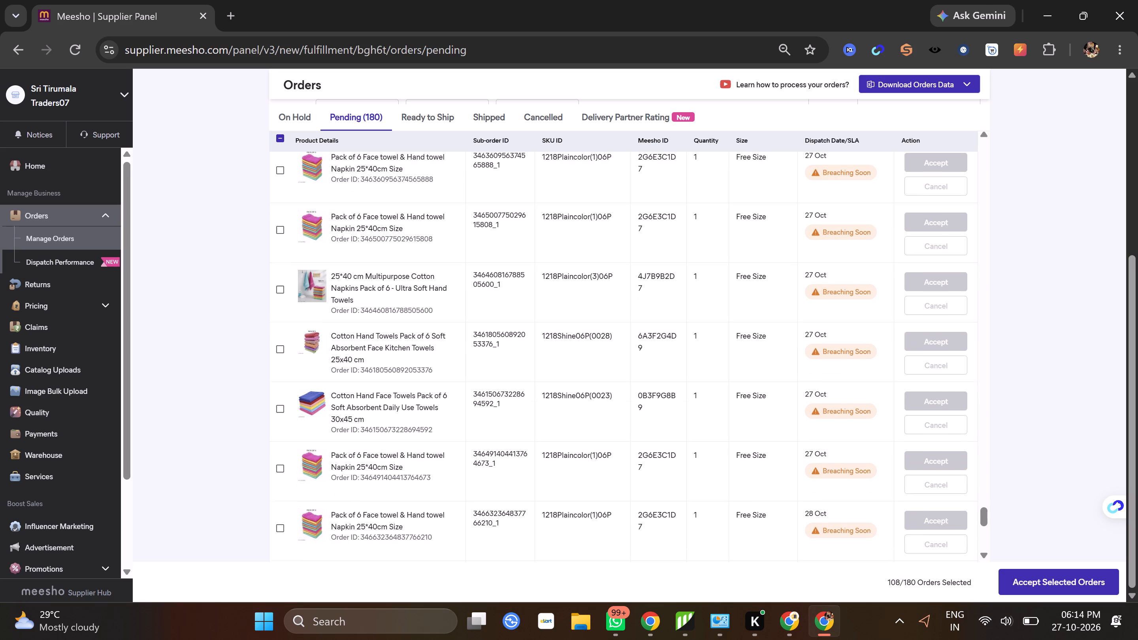
{"action": "left_click", "coordinate": [279, 413]}
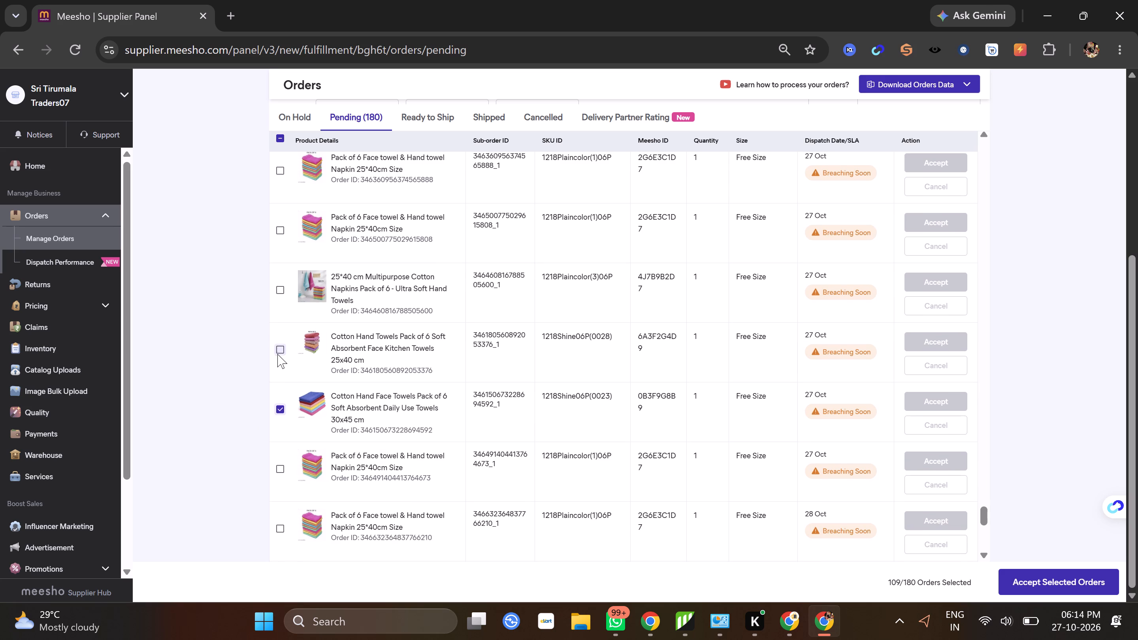
{"action": "left_click", "coordinate": [277, 354]}
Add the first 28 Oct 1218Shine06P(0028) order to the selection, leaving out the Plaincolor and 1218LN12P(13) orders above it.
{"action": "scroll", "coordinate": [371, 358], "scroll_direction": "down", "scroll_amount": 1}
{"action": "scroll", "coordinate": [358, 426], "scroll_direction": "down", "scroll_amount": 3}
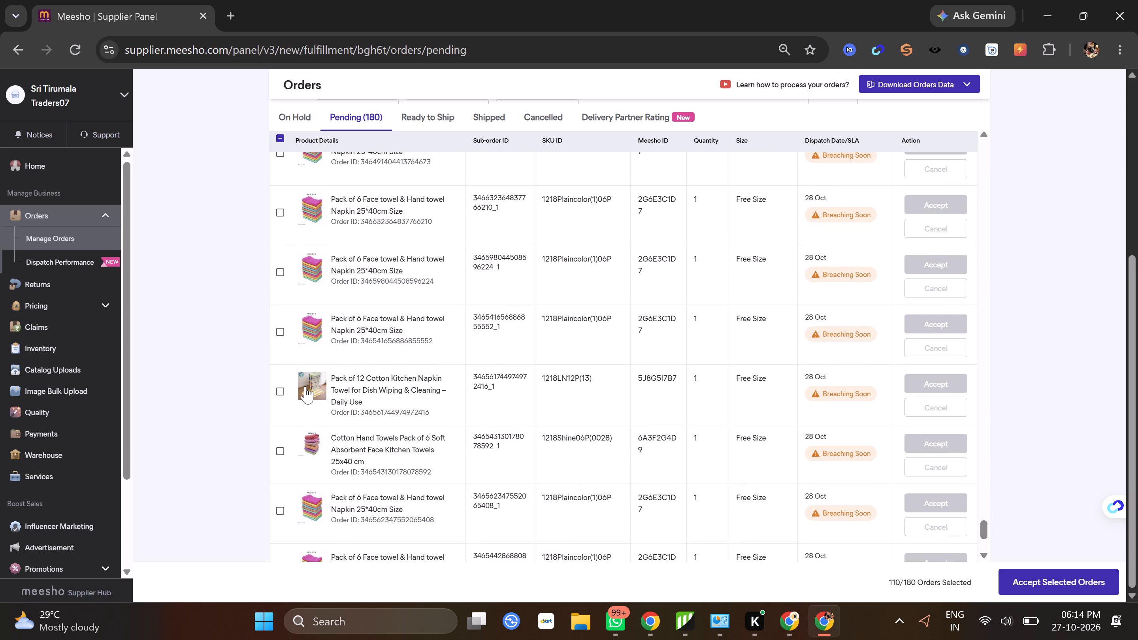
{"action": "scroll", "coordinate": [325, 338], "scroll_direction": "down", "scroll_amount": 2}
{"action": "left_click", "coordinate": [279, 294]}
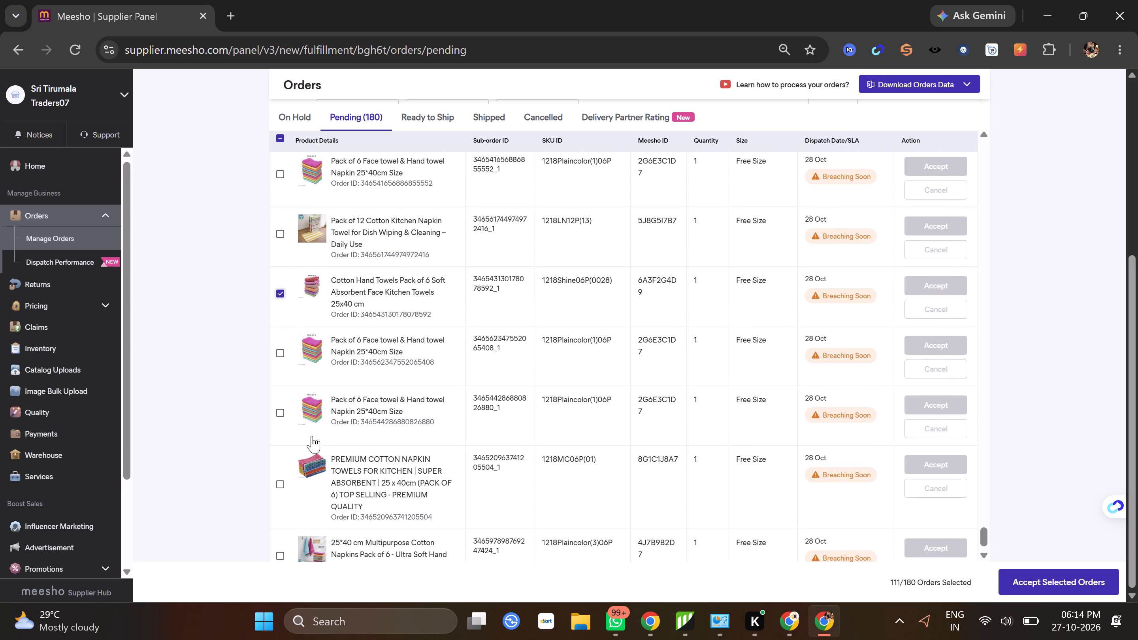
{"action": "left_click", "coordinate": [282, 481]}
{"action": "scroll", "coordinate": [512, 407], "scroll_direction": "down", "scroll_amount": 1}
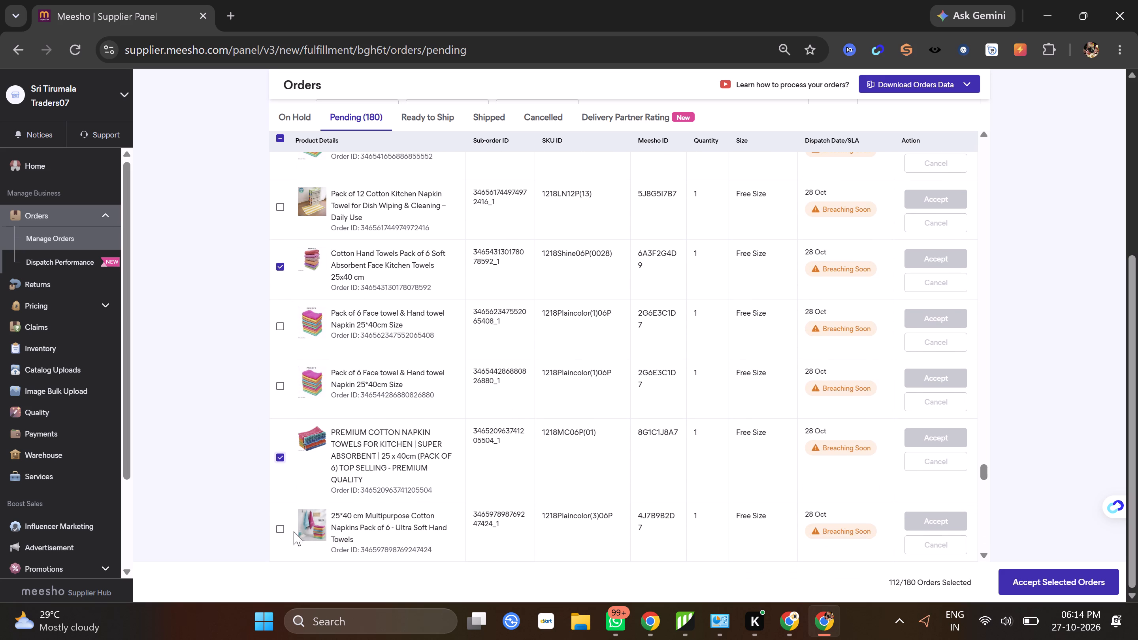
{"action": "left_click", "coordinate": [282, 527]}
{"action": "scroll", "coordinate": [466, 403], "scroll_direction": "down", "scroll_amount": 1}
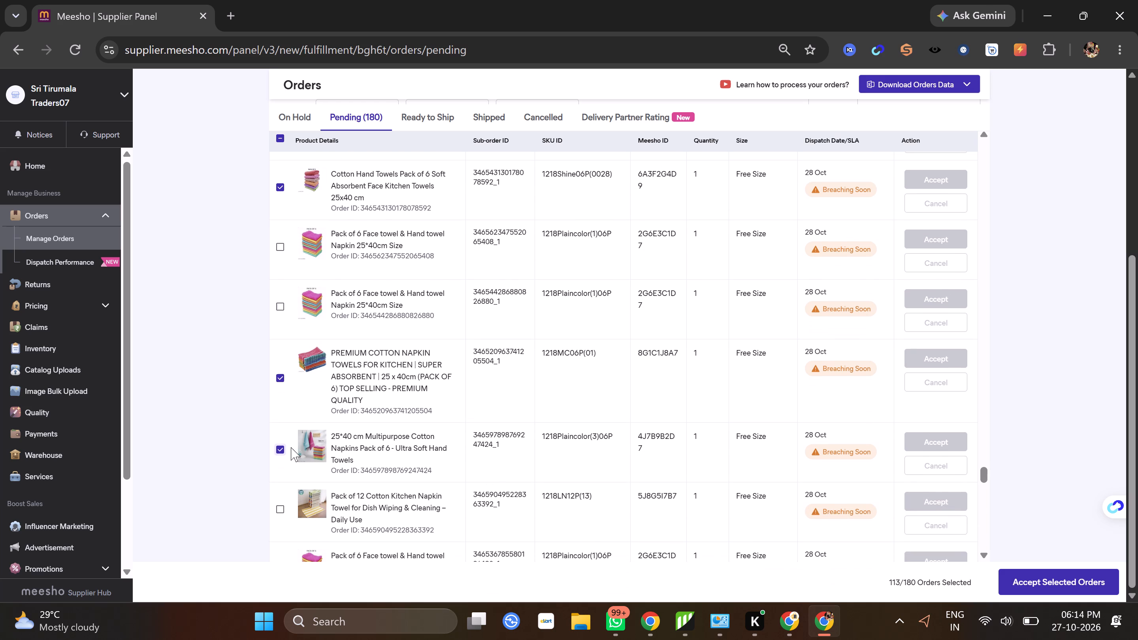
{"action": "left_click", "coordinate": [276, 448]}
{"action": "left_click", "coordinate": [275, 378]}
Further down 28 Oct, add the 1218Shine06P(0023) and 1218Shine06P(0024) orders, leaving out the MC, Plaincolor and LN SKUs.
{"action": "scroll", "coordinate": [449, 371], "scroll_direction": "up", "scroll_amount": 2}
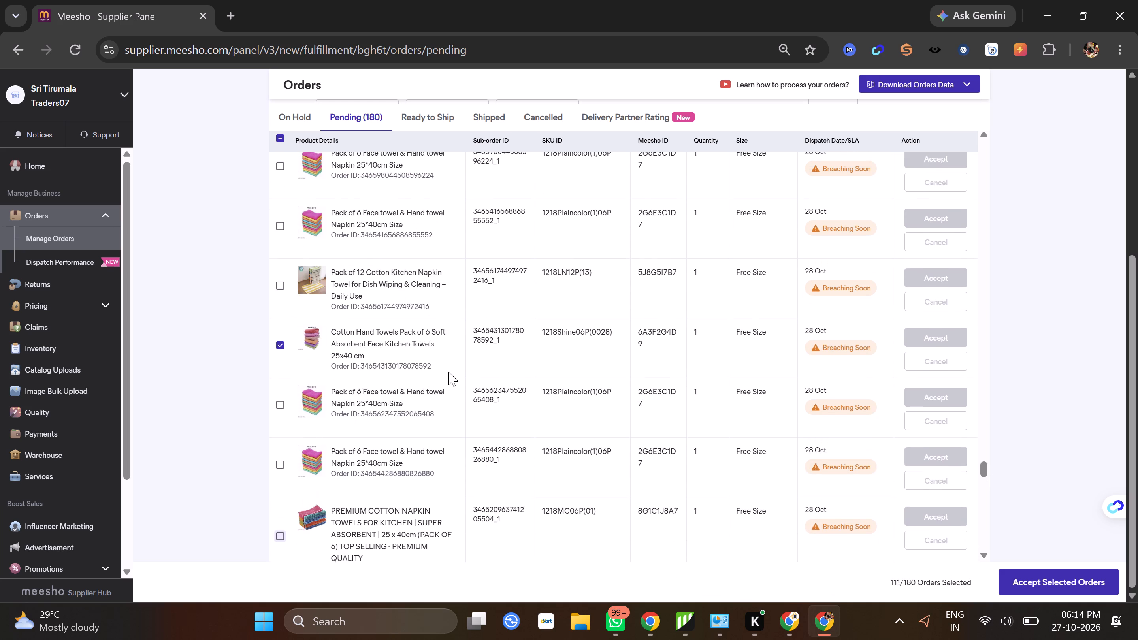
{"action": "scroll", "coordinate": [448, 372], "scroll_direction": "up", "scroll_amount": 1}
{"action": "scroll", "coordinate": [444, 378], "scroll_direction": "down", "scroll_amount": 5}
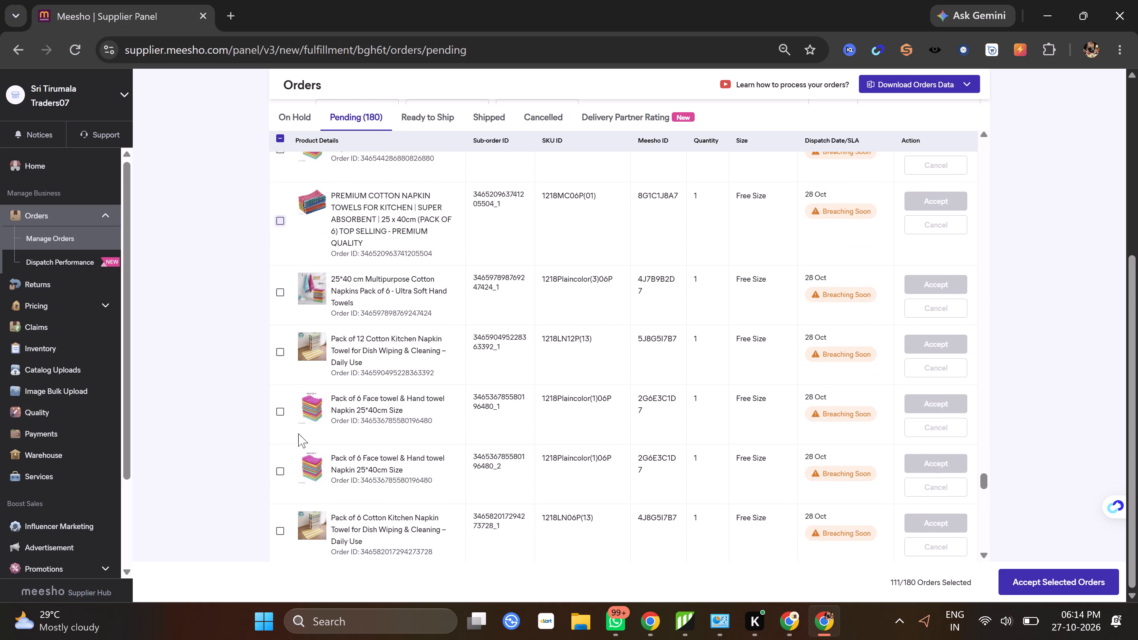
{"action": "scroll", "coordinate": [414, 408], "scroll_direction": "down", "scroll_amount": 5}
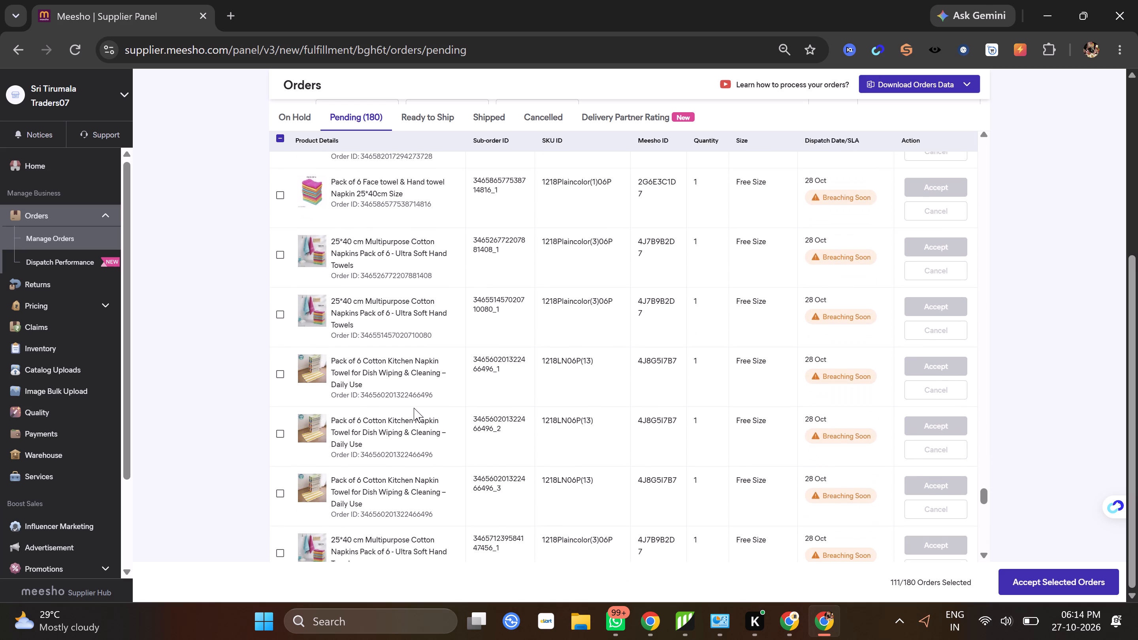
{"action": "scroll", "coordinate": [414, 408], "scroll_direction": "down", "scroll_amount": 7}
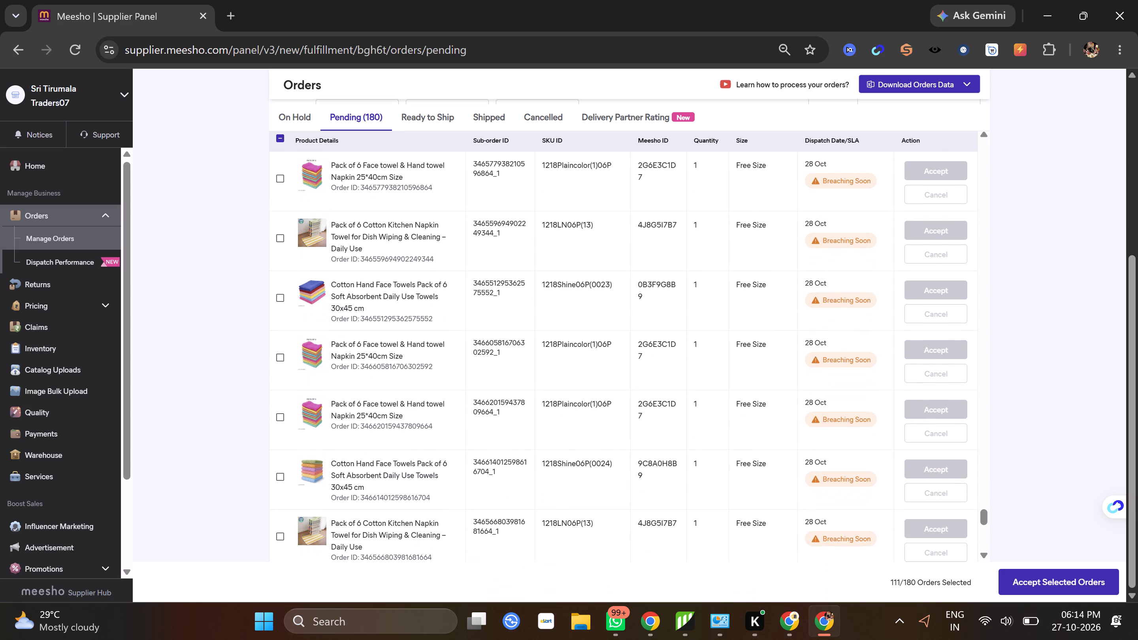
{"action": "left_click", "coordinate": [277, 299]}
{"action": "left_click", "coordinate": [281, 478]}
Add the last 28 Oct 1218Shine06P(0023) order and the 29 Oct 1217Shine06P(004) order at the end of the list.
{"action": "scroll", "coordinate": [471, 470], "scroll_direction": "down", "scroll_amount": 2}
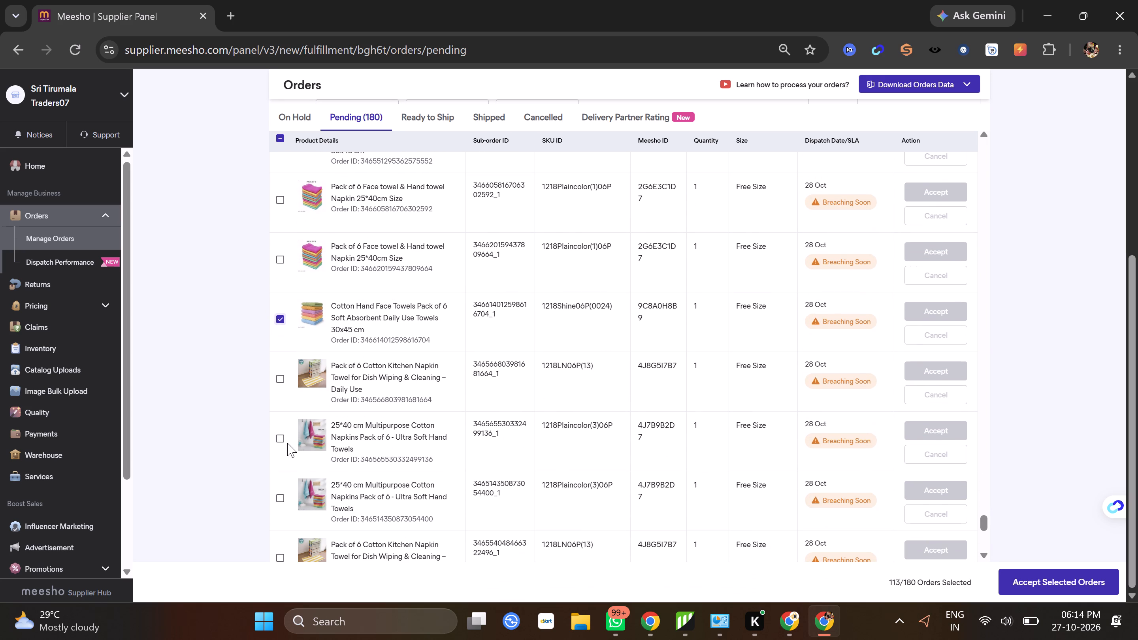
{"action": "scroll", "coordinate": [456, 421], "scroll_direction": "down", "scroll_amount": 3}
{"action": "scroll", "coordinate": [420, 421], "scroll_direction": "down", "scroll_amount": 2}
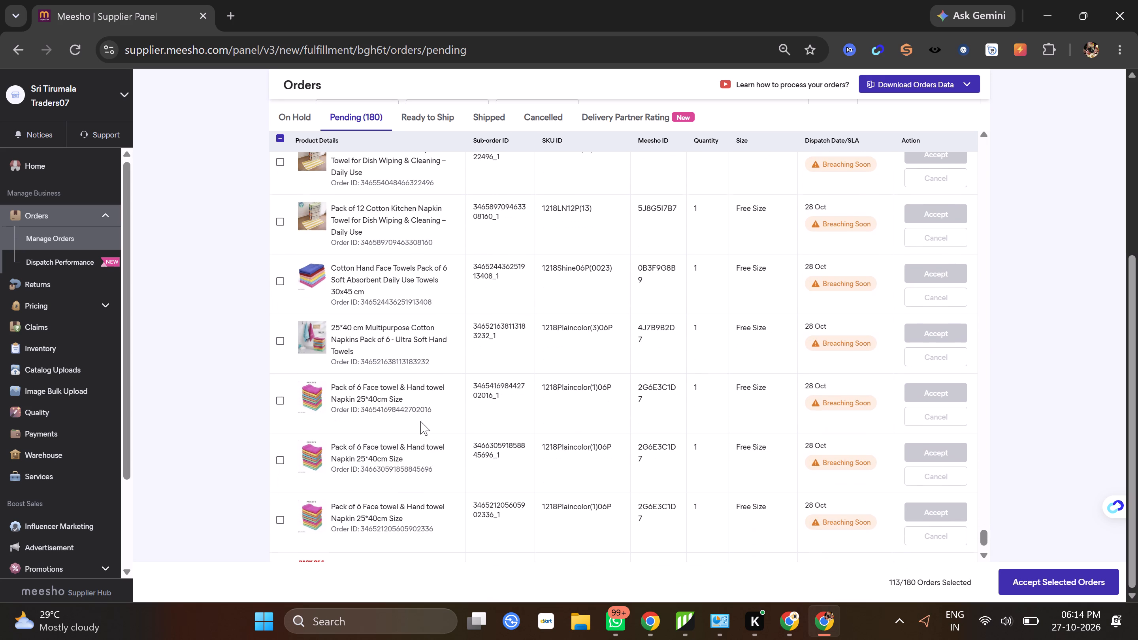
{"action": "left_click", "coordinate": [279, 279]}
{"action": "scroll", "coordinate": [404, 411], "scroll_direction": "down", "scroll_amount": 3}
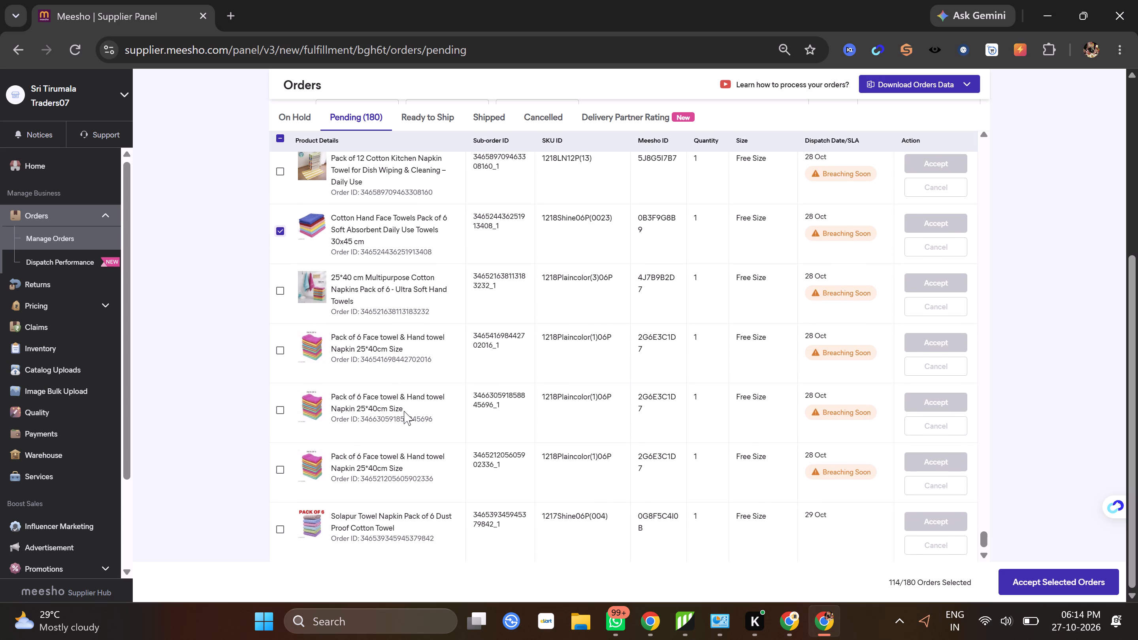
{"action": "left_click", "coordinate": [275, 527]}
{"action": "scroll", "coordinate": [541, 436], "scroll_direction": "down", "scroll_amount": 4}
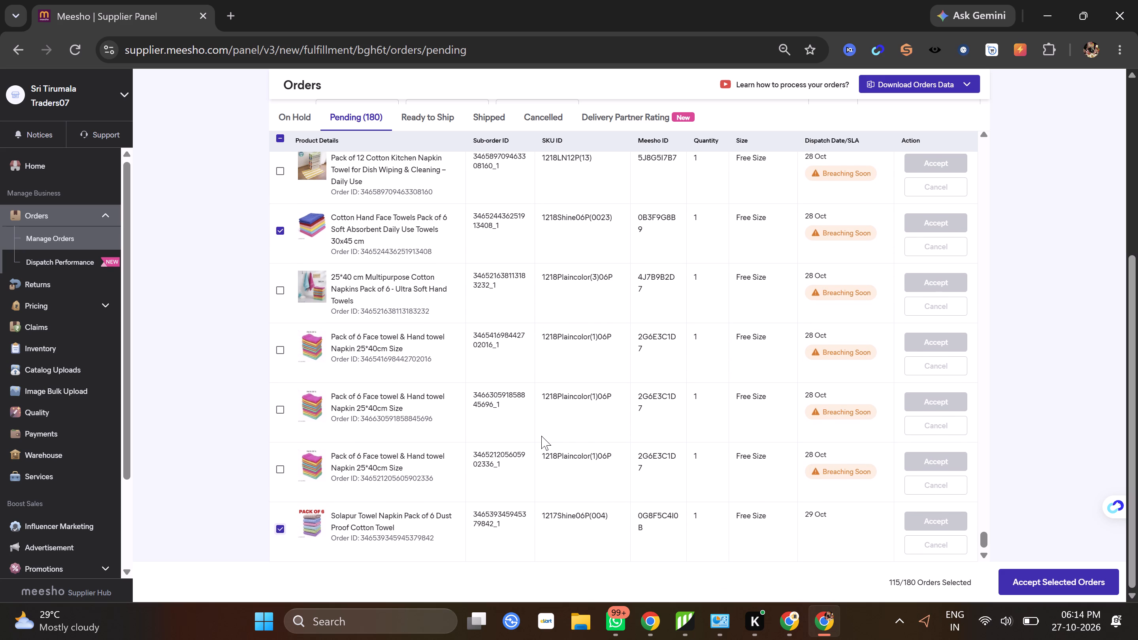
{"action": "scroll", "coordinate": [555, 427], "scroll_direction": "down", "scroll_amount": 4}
Clear the entire selection of pending orders.
{"action": "left_click", "coordinate": [281, 137]}
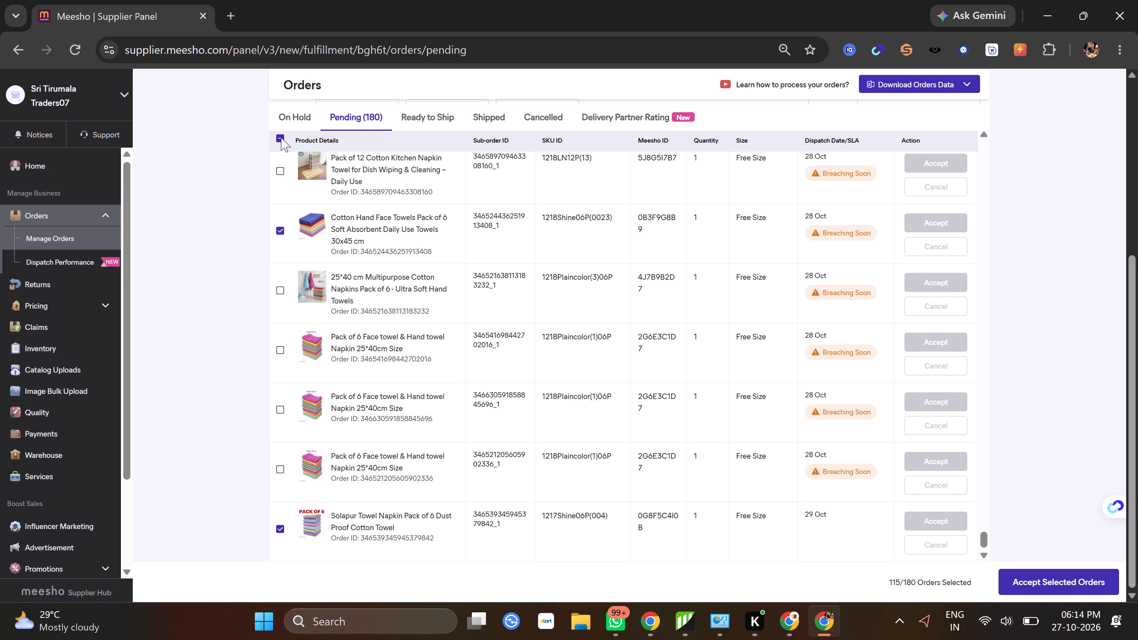
{"action": "left_click", "coordinate": [281, 137]}
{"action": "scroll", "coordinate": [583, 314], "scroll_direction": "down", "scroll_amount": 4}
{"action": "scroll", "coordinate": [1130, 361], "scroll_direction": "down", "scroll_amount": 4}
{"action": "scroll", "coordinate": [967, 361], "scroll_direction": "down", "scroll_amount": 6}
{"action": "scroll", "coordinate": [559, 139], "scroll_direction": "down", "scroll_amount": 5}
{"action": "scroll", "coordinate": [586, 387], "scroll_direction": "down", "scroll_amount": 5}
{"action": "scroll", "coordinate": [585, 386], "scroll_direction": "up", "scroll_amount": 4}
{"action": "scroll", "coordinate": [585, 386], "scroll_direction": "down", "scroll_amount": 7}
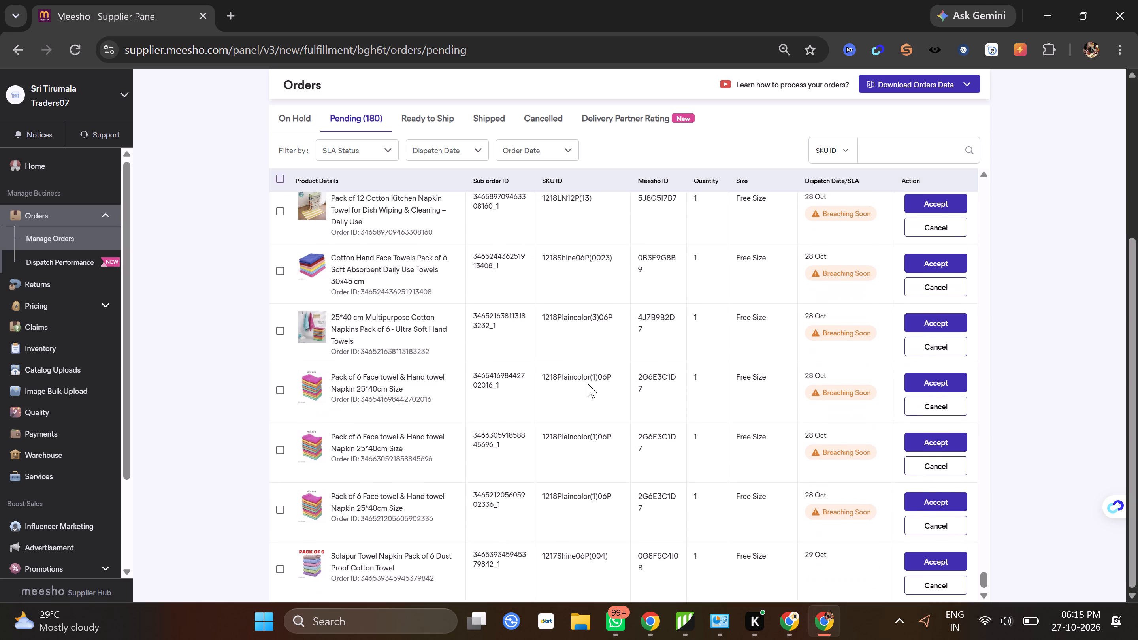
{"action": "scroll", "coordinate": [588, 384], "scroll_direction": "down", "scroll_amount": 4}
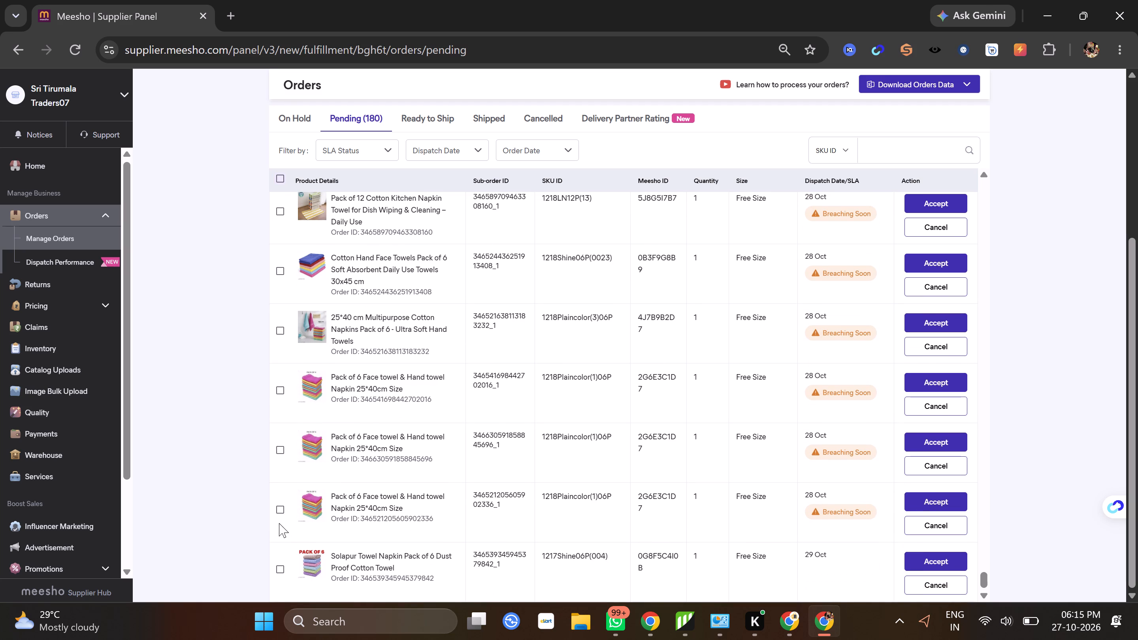
Working up from the last 28 Oct order, select the nine Plaincolor and LN orders below 1218Shine06P(0024), leaving out 1218Shine06P(0023).
{"action": "left_click", "coordinate": [277, 515]}
{"action": "left_click", "coordinate": [278, 450]}
{"action": "left_click", "coordinate": [279, 395]}
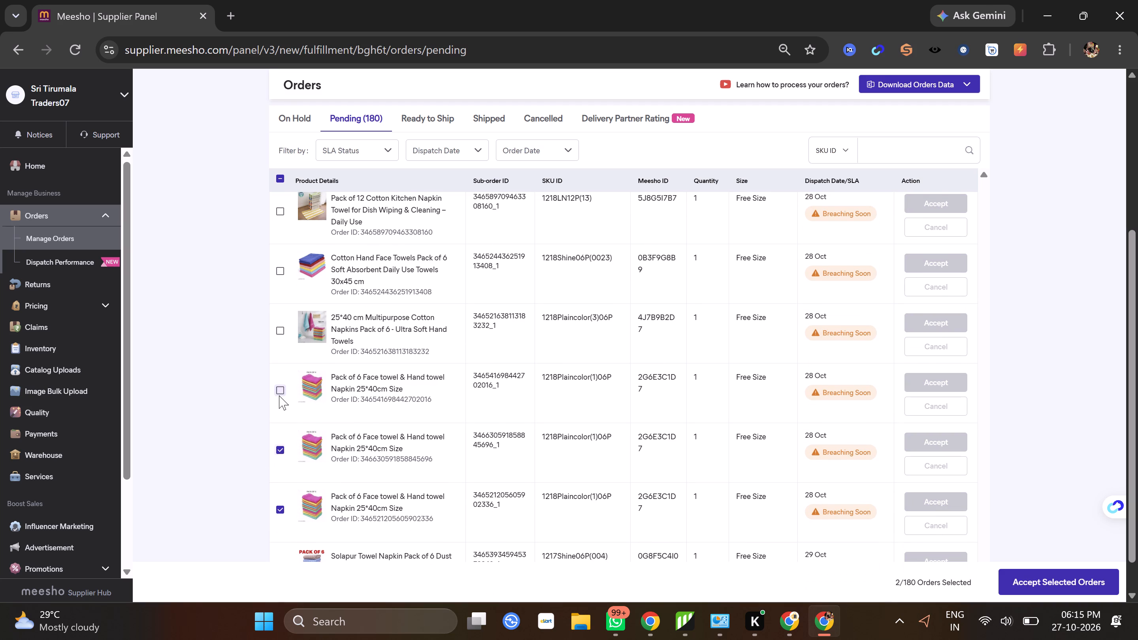
{"action": "scroll", "coordinate": [391, 396], "scroll_direction": "up", "scroll_amount": 1}
{"action": "left_click", "coordinate": [280, 409]}
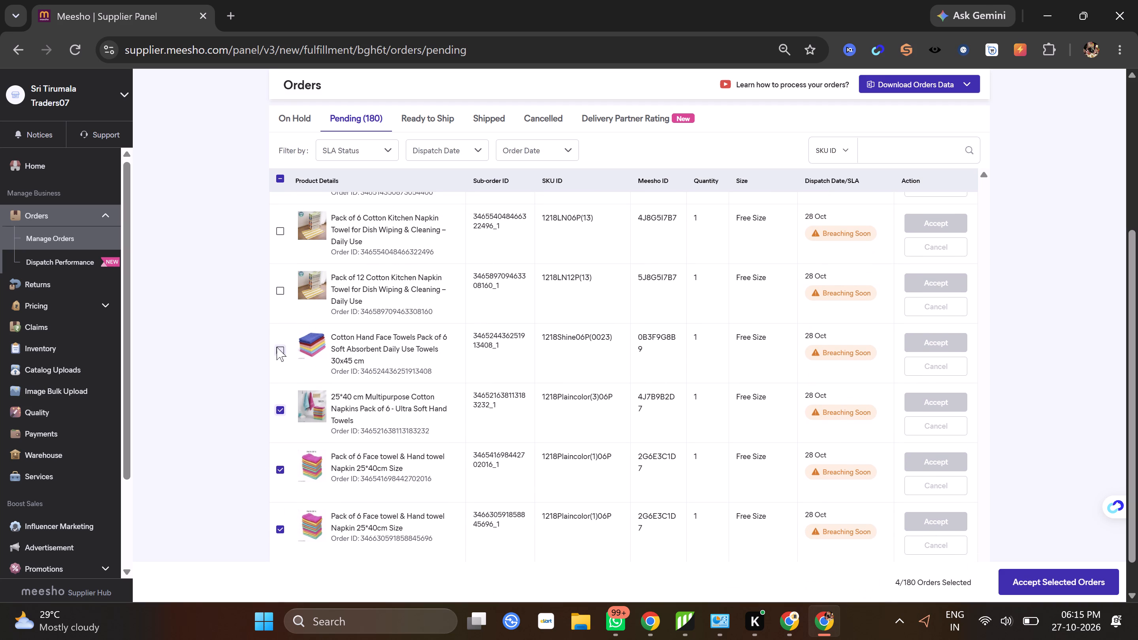
{"action": "left_click", "coordinate": [279, 290]}
{"action": "scroll", "coordinate": [324, 366], "scroll_direction": "up", "scroll_amount": 1}
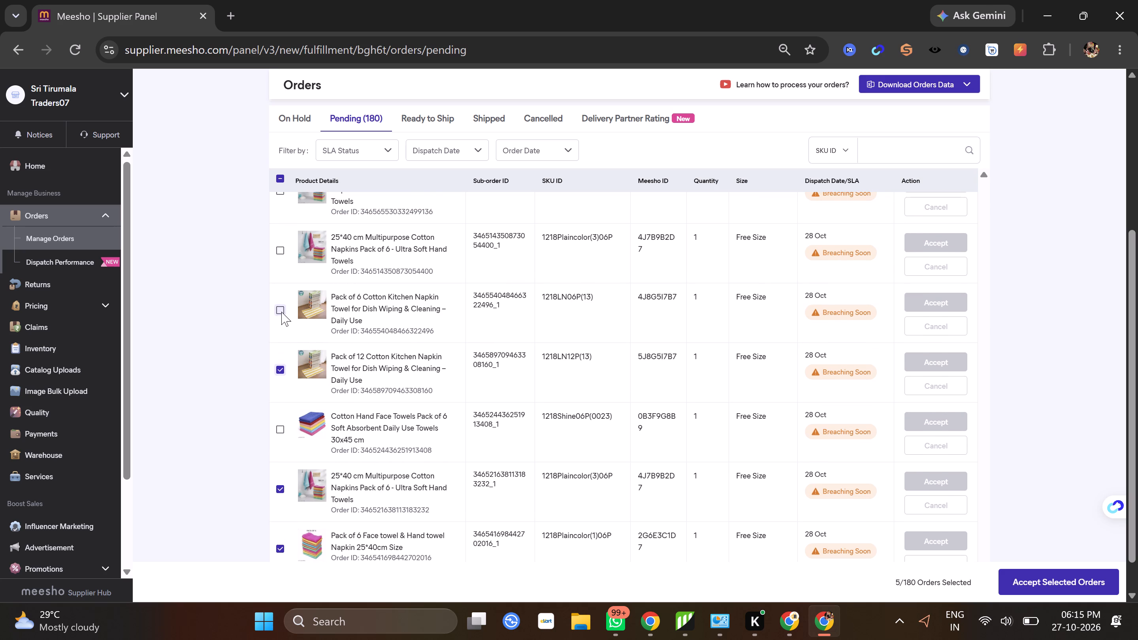
{"action": "left_click", "coordinate": [281, 312]}
{"action": "scroll", "coordinate": [379, 328], "scroll_direction": "up", "scroll_amount": 1}
{"action": "left_click", "coordinate": [275, 329]}
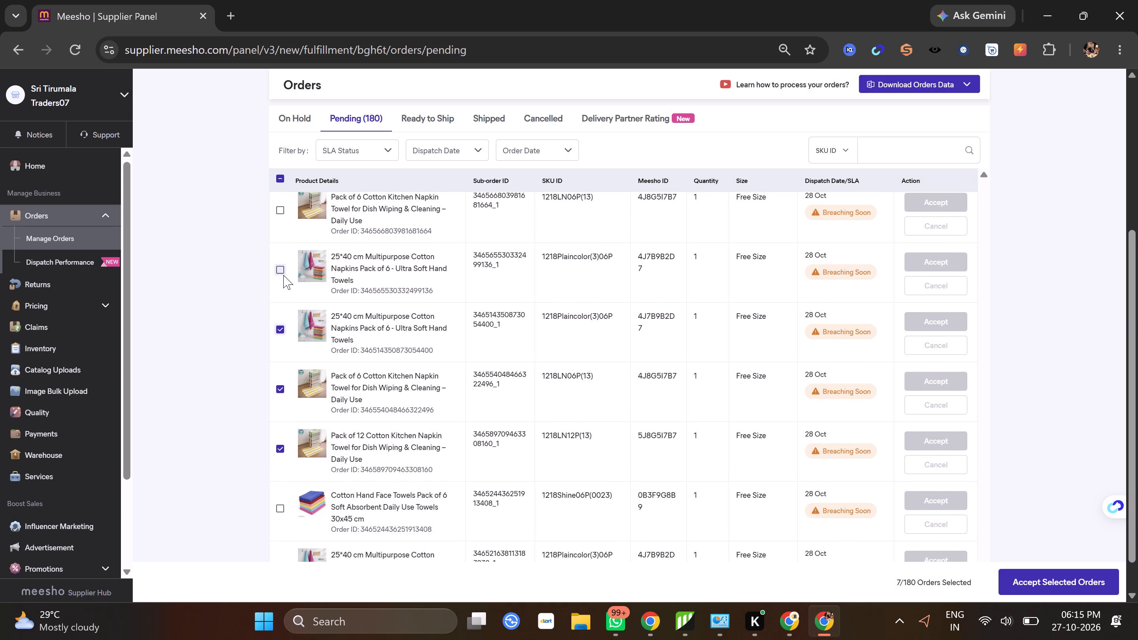
{"action": "left_click", "coordinate": [279, 269]}
{"action": "scroll", "coordinate": [382, 357], "scroll_direction": "up", "scroll_amount": 2}
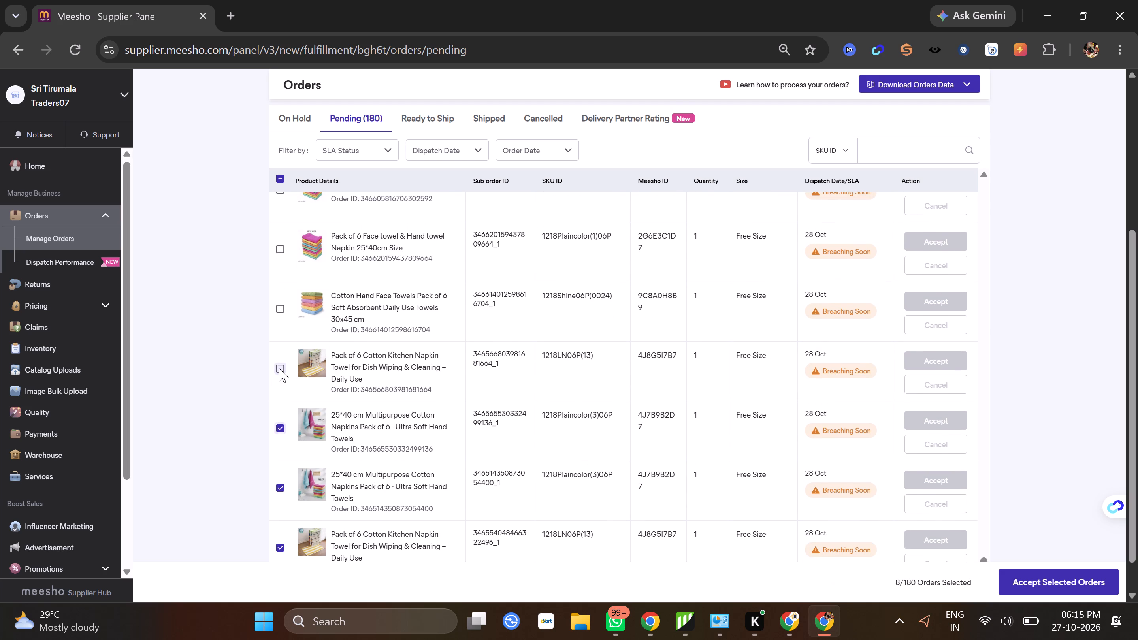
{"action": "left_click", "coordinate": [279, 368]}
Add the six nearest Plaincolor orders above 1218Shine06P(0024), leaving out 1218Shine06P(0023) and the 1218LN06P(13) directly above it.
{"action": "scroll", "coordinate": [404, 418], "scroll_direction": "up", "scroll_amount": 1}
{"action": "left_click", "coordinate": [277, 326]}
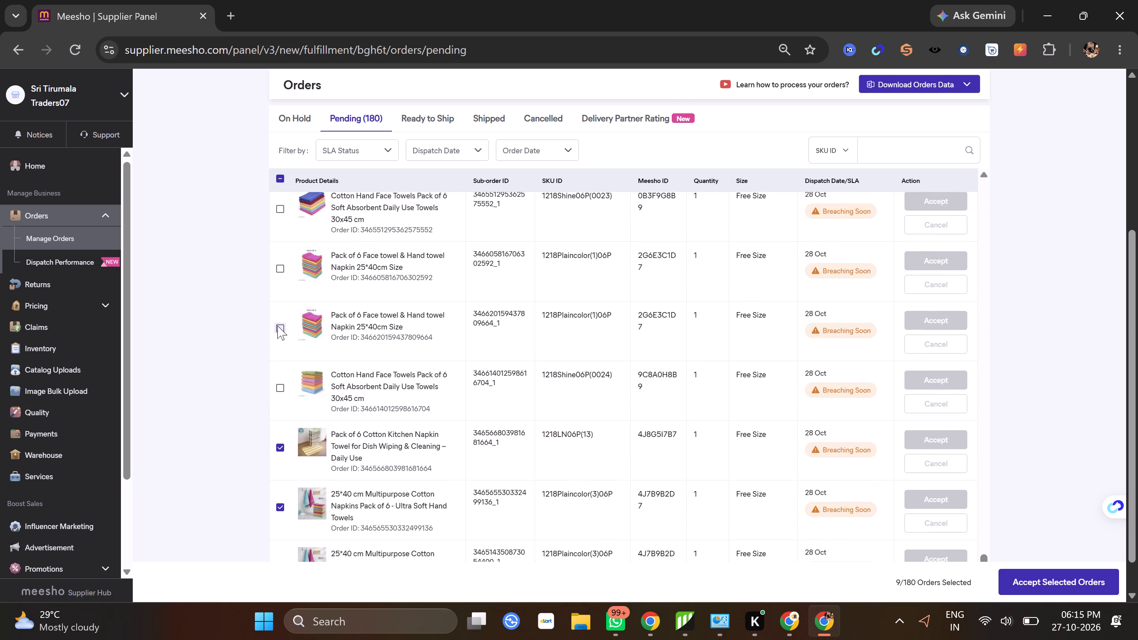
{"action": "left_click", "coordinate": [282, 269]}
{"action": "scroll", "coordinate": [397, 339], "scroll_direction": "up", "scroll_amount": 3}
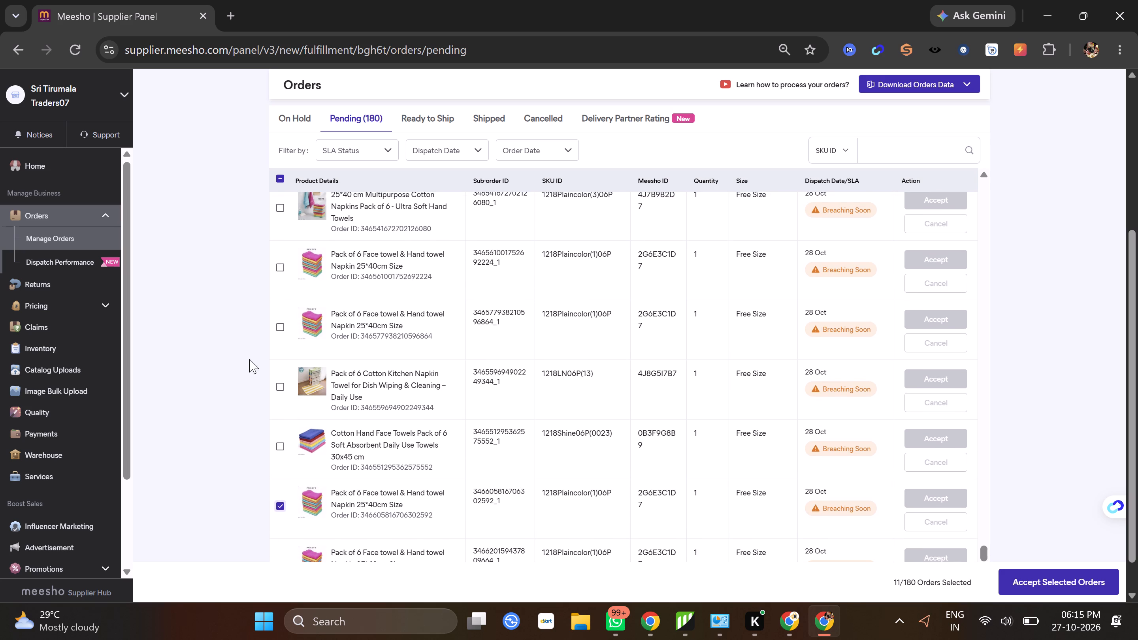
{"action": "left_click", "coordinate": [280, 327]}
{"action": "left_click", "coordinate": [276, 265]}
{"action": "scroll", "coordinate": [367, 348], "scroll_direction": "up", "scroll_amount": 1}
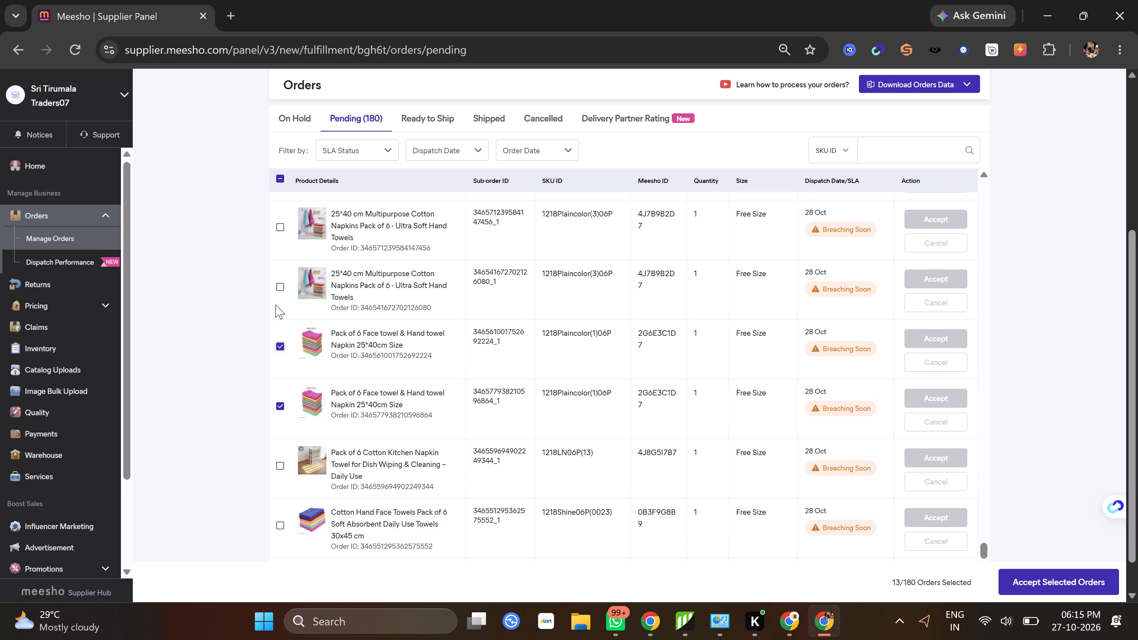
{"action": "left_click", "coordinate": [278, 289]}
{"action": "left_click", "coordinate": [278, 230]}
{"action": "scroll", "coordinate": [358, 363], "scroll_direction": "up", "scroll_amount": 3}
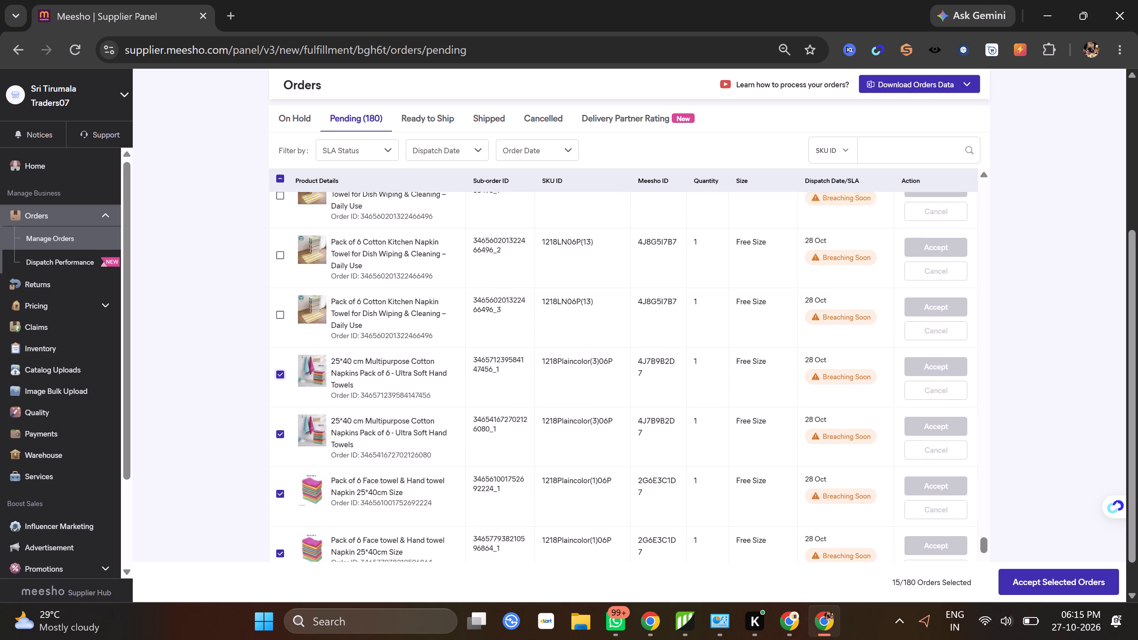
Continuing up 28 Oct, add the three adjacent 1218LN06P(13) orders, the two 1218Plaincolor(3)06P orders above them, and the next 1218Plaincolor(1)06P.
{"action": "left_click", "coordinate": [280, 404]}
{"action": "left_click", "coordinate": [280, 344]}
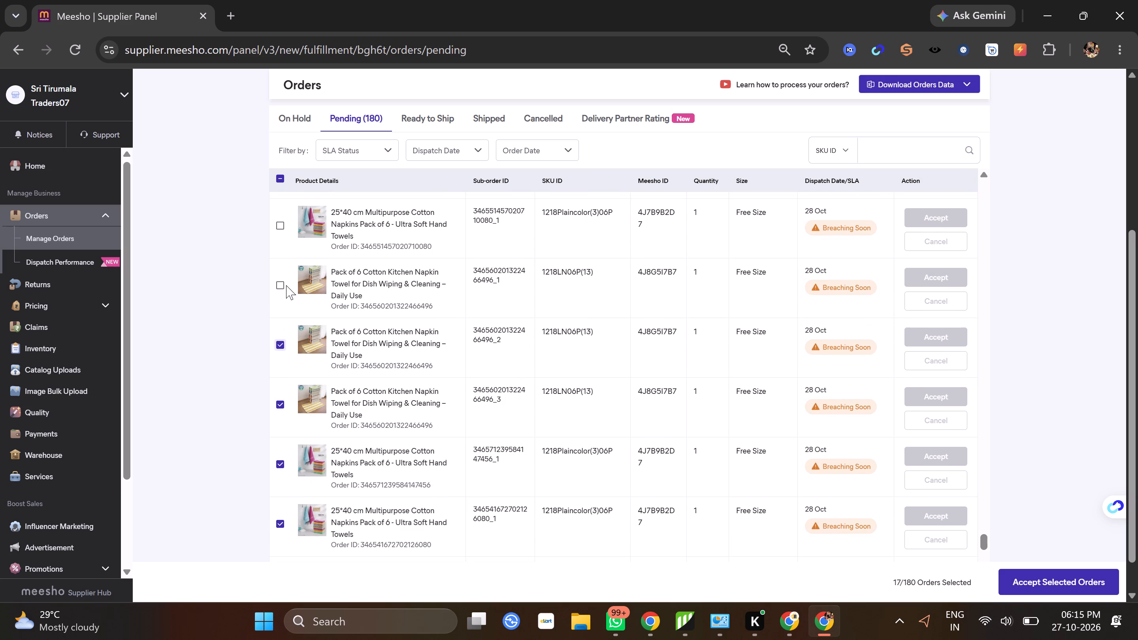
{"action": "left_click", "coordinate": [283, 283]}
{"action": "left_click", "coordinate": [283, 226]}
{"action": "scroll", "coordinate": [379, 353], "scroll_direction": "up", "scroll_amount": 2}
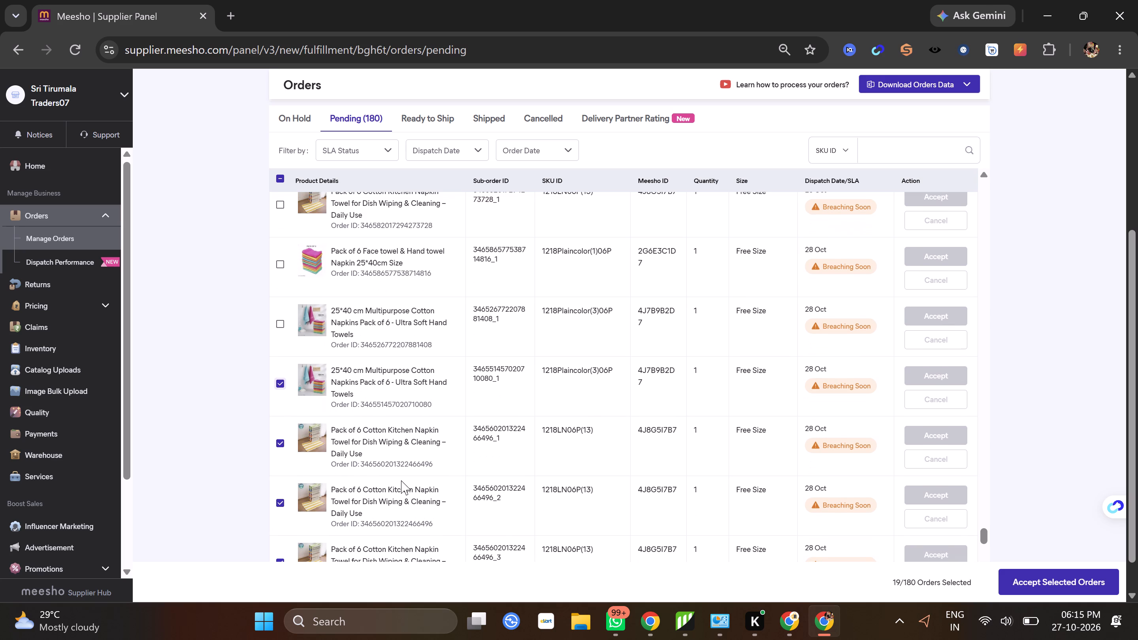
{"action": "left_click", "coordinate": [277, 331]}
{"action": "left_click", "coordinate": [277, 265]}
{"action": "left_click", "coordinate": [277, 323]}
Add the next seven 28 Oct orders upward, from 1218LN06P(13) through 1218MC06P(01) to the 1218Plaincolor(1)06P directly above it.
{"action": "scroll", "coordinate": [326, 366], "scroll_direction": "up", "scroll_amount": 2}
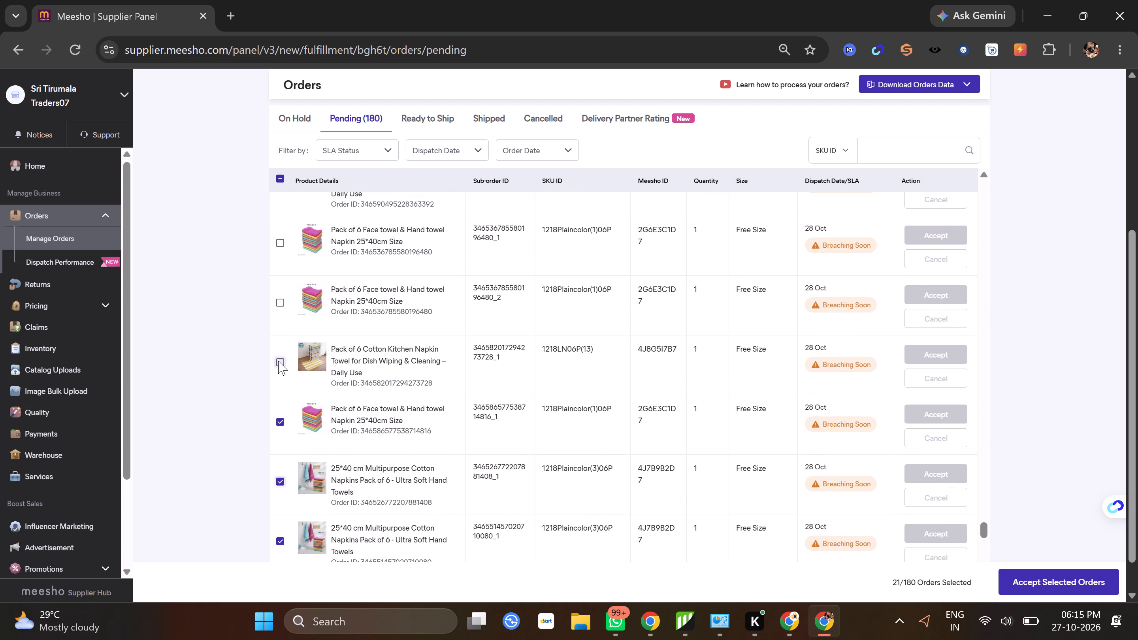
{"action": "left_click", "coordinate": [278, 361]}
{"action": "left_click", "coordinate": [276, 298]}
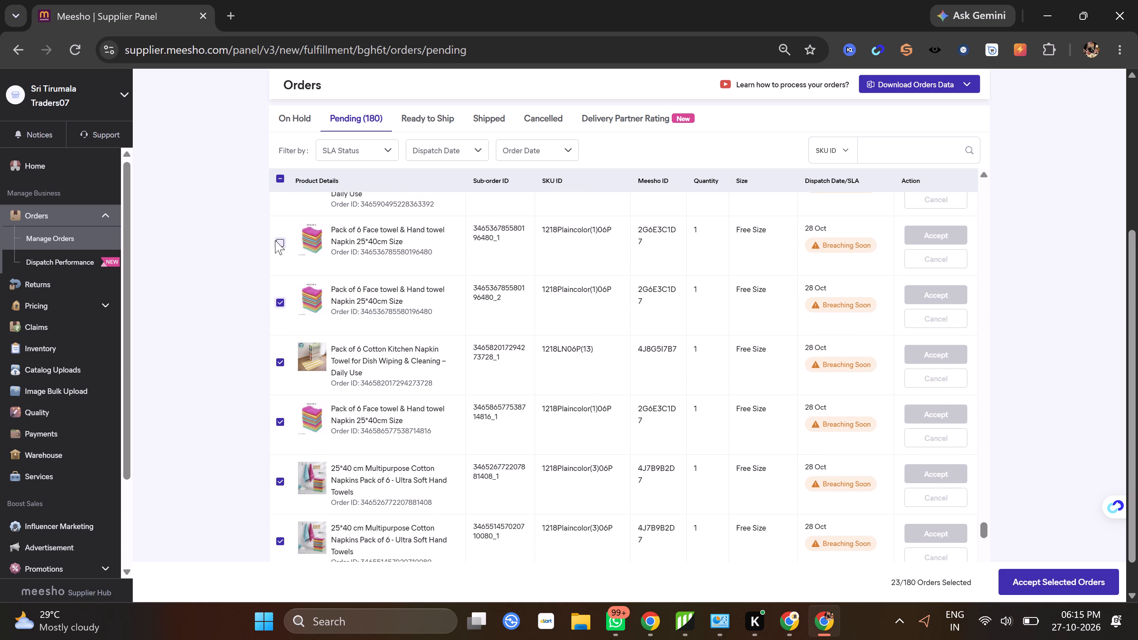
{"action": "left_click", "coordinate": [279, 245]}
{"action": "scroll", "coordinate": [383, 328], "scroll_direction": "up", "scroll_amount": 2}
{"action": "left_click", "coordinate": [283, 338]}
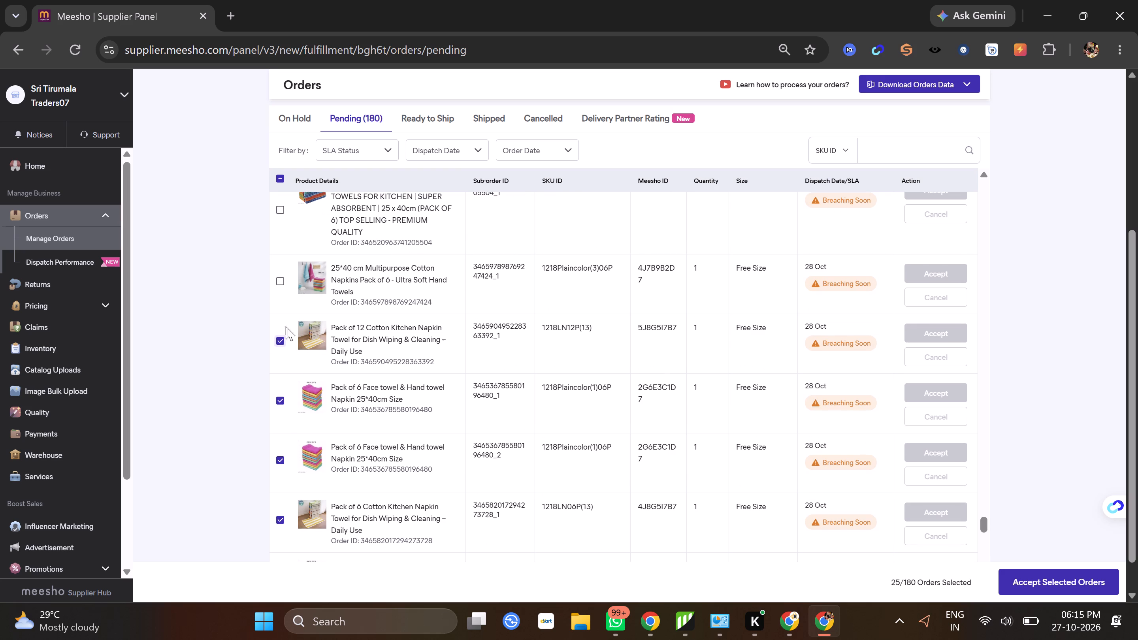
{"action": "left_click", "coordinate": [279, 277]}
{"action": "scroll", "coordinate": [344, 311], "scroll_direction": "up", "scroll_amount": 1}
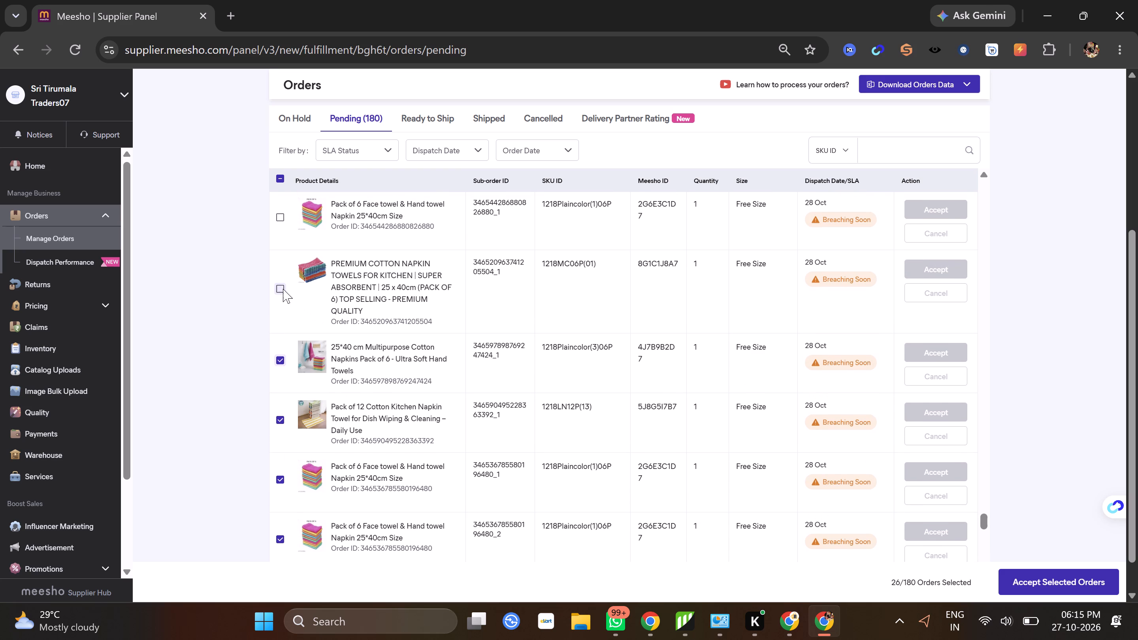
{"action": "left_click", "coordinate": [281, 287]}
{"action": "left_click", "coordinate": [279, 217]}
{"action": "scroll", "coordinate": [328, 288], "scroll_direction": "up", "scroll_amount": 2}
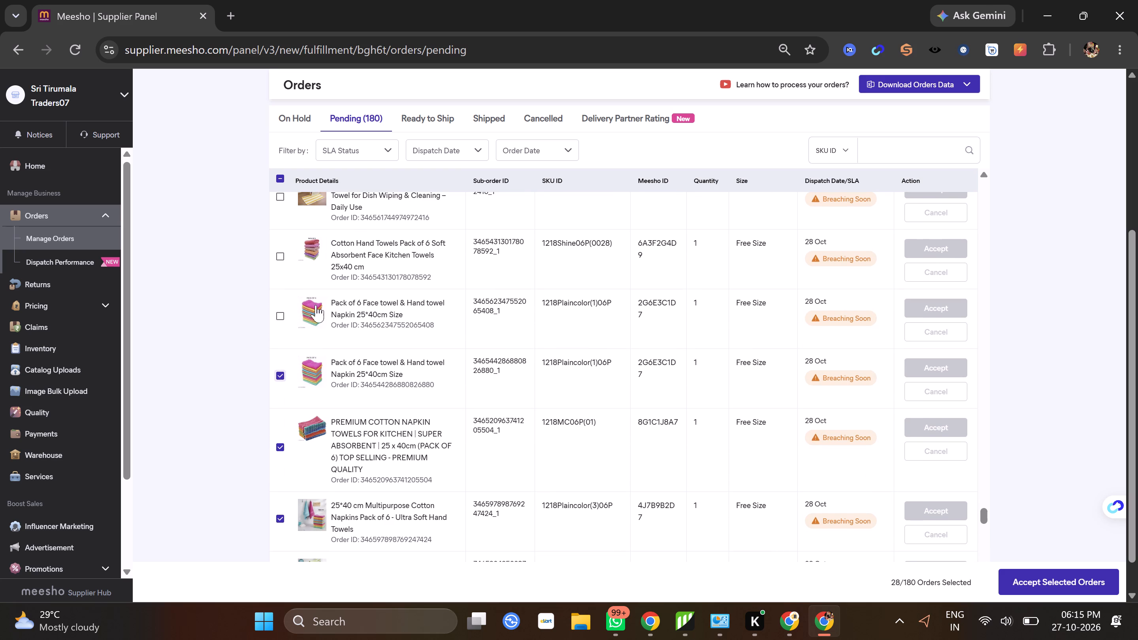
Select the remaining five 28 Oct Plaincolor and LN orders up to that date's first order, leaving out 1218Shine06P(0028).
{"action": "left_click", "coordinate": [280, 317]}
{"action": "scroll", "coordinate": [344, 333], "scroll_direction": "up", "scroll_amount": 2}
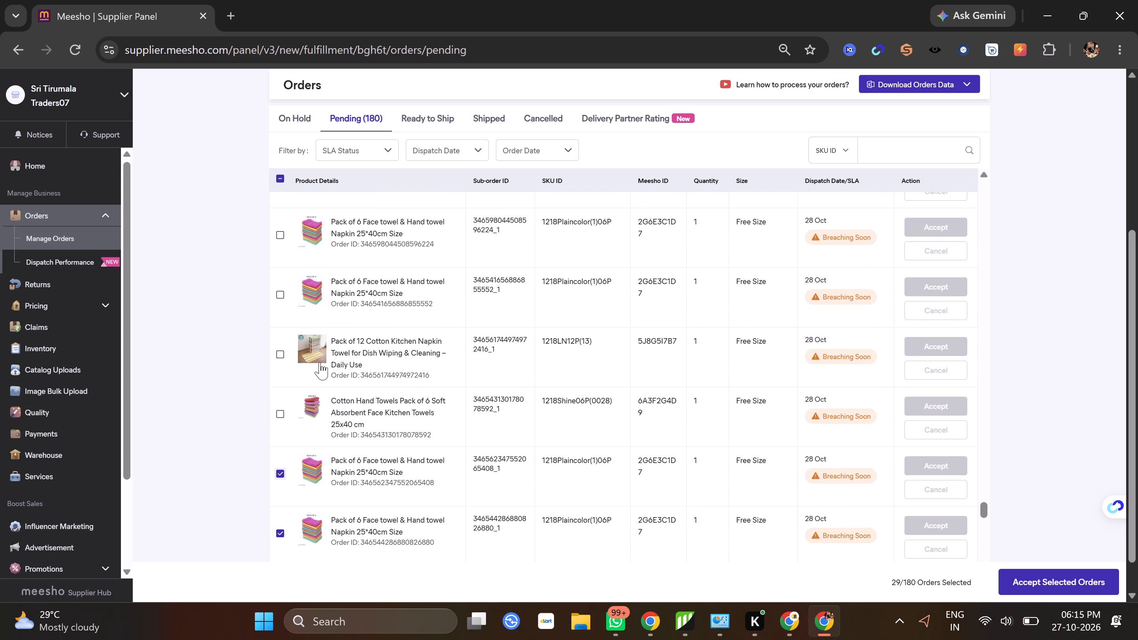
{"action": "left_click", "coordinate": [278, 351]}
{"action": "left_click", "coordinate": [282, 294]}
{"action": "left_click", "coordinate": [280, 235]}
{"action": "scroll", "coordinate": [354, 318], "scroll_direction": "up", "scroll_amount": 3}
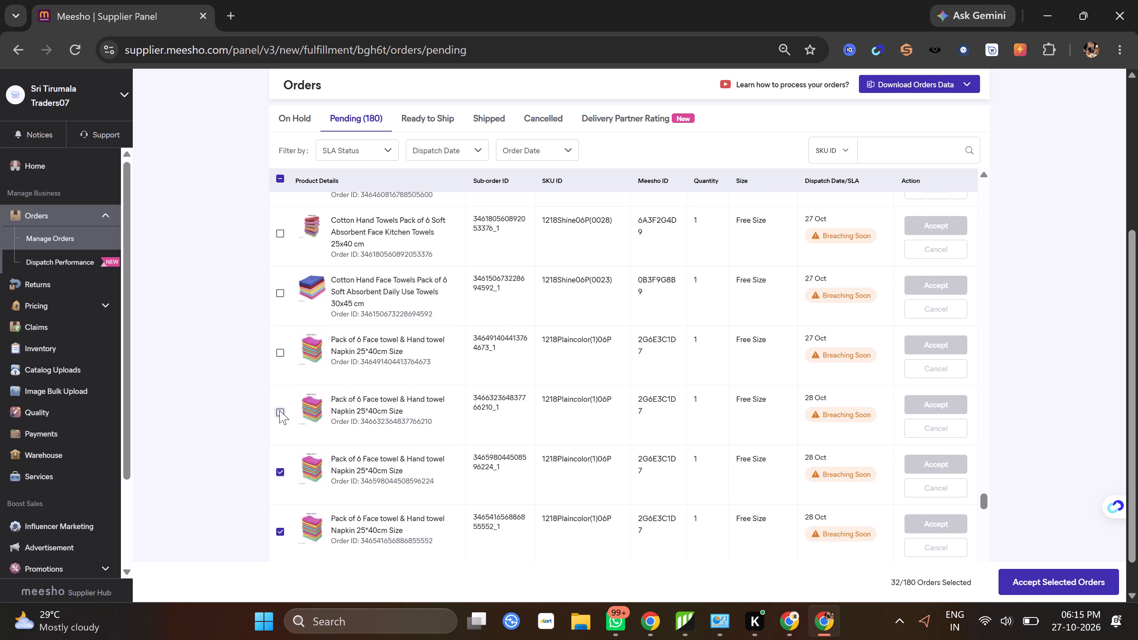
{"action": "left_click", "coordinate": [279, 410]}
Add the last five 27 Oct Plaincolor(1)06P and Plaincolor(3)06P orders below 1218Shine06P(0024), leaving out the Shine orders between them.
{"action": "left_click", "coordinate": [279, 354]}
{"action": "scroll", "coordinate": [362, 355], "scroll_direction": "up", "scroll_amount": 2}
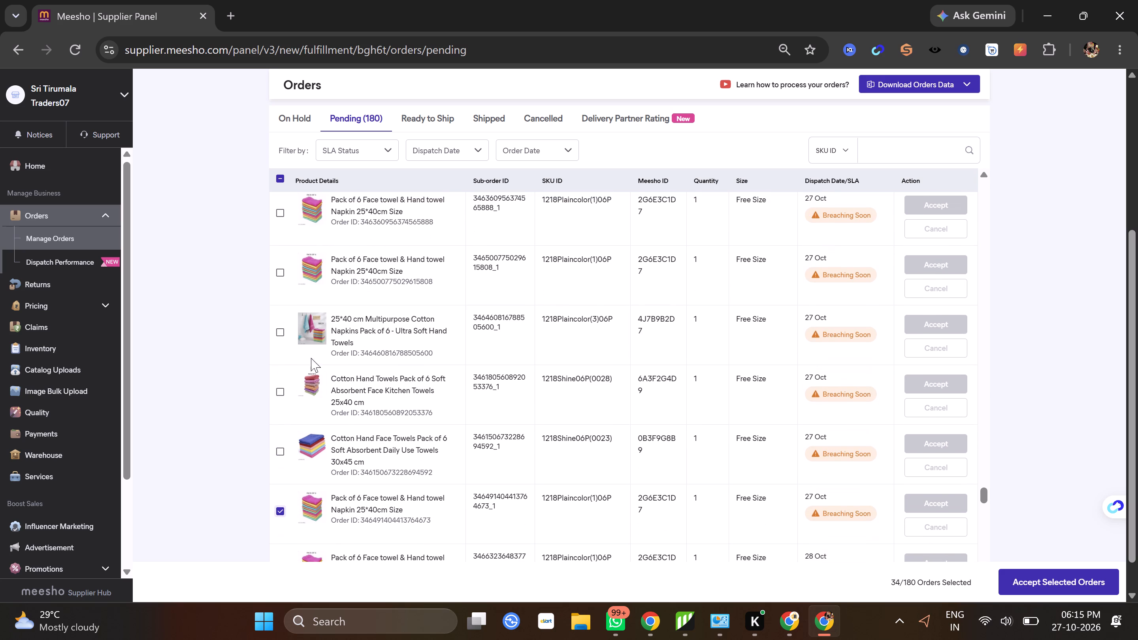
{"action": "left_click", "coordinate": [284, 334]}
{"action": "left_click", "coordinate": [281, 275]}
{"action": "scroll", "coordinate": [318, 305], "scroll_direction": "up", "scroll_amount": 3}
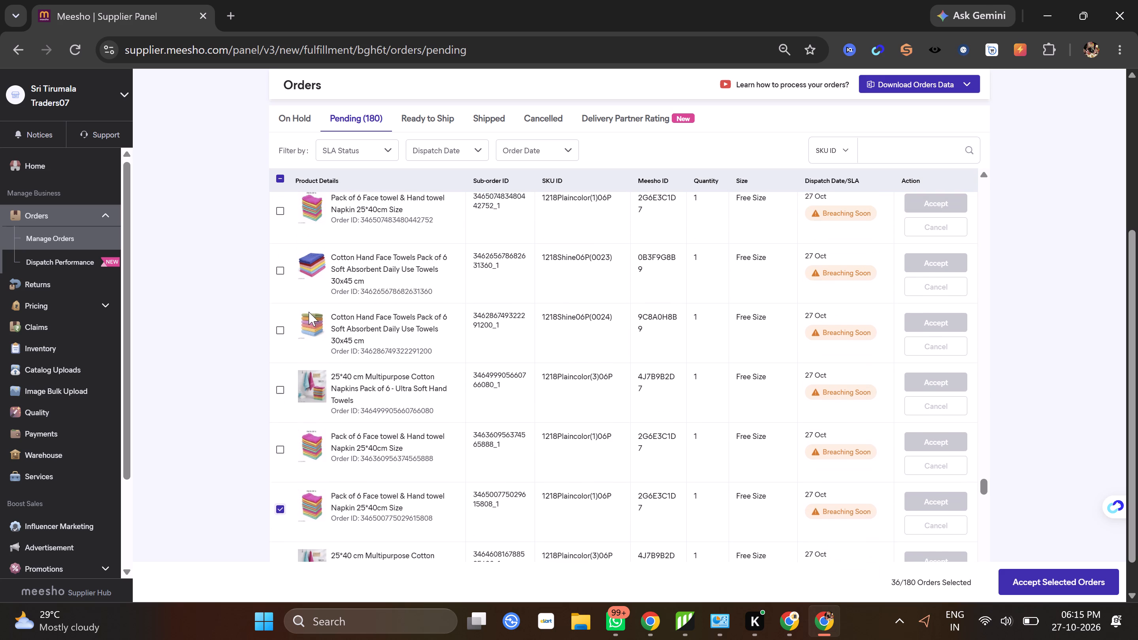
{"action": "left_click", "coordinate": [279, 388]}
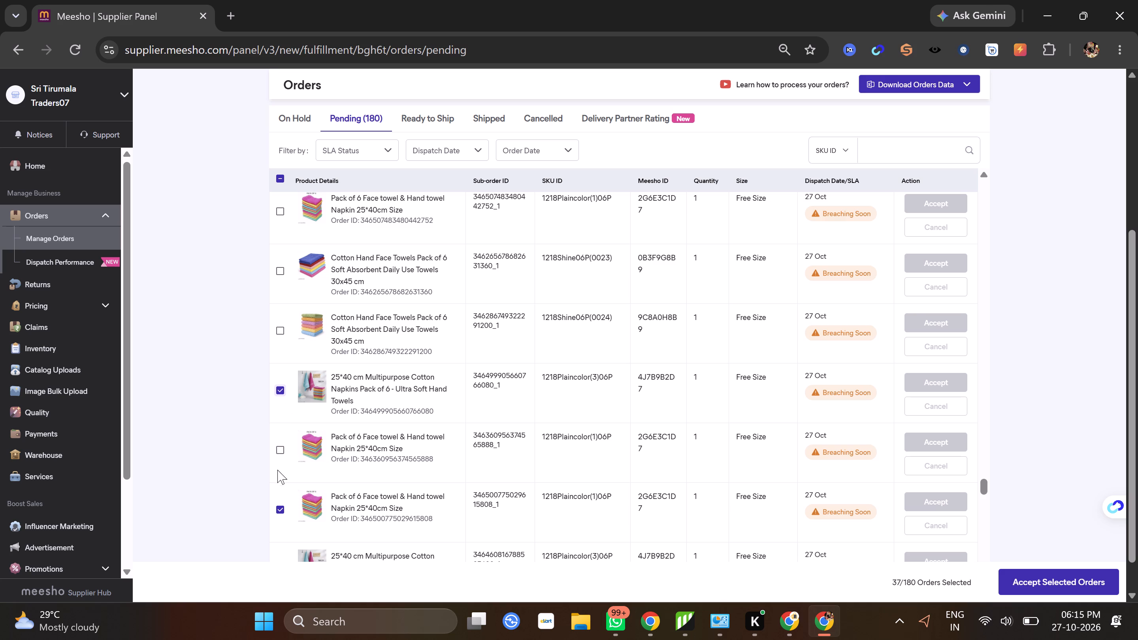
{"action": "left_click", "coordinate": [284, 449]}
Continuing up 27 Oct, add the next two 1218Plaincolor(1)06P orders and the group of three above the Shine rows.
{"action": "scroll", "coordinate": [400, 402], "scroll_direction": "up", "scroll_amount": 2}
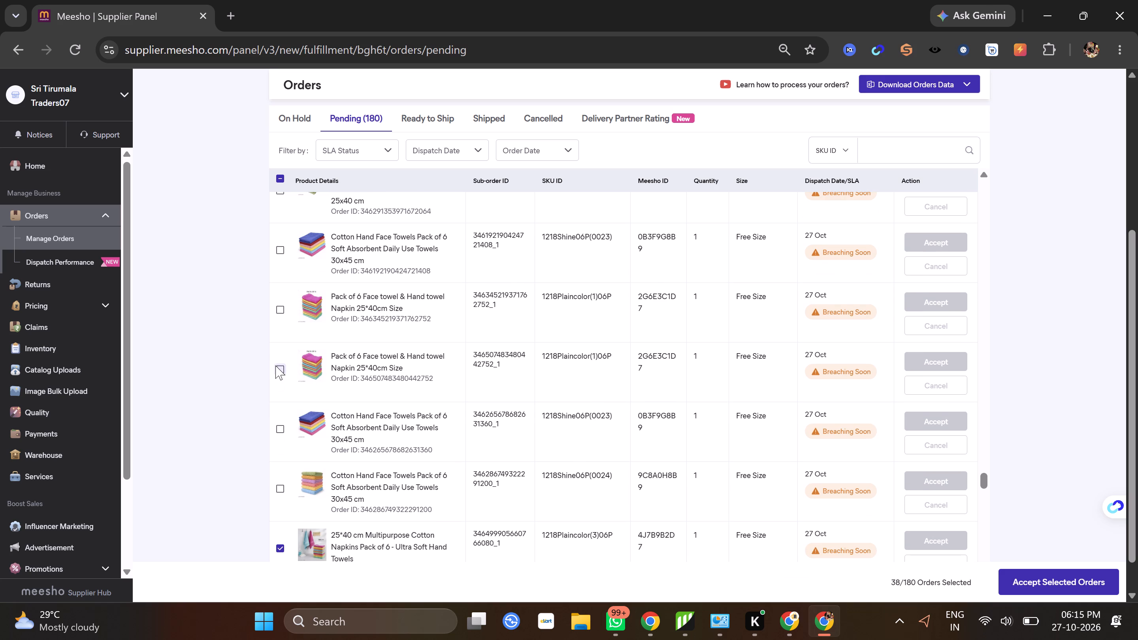
{"action": "left_click", "coordinate": [276, 365]}
{"action": "left_click", "coordinate": [282, 307]}
{"action": "scroll", "coordinate": [392, 346], "scroll_direction": "up", "scroll_amount": 2}
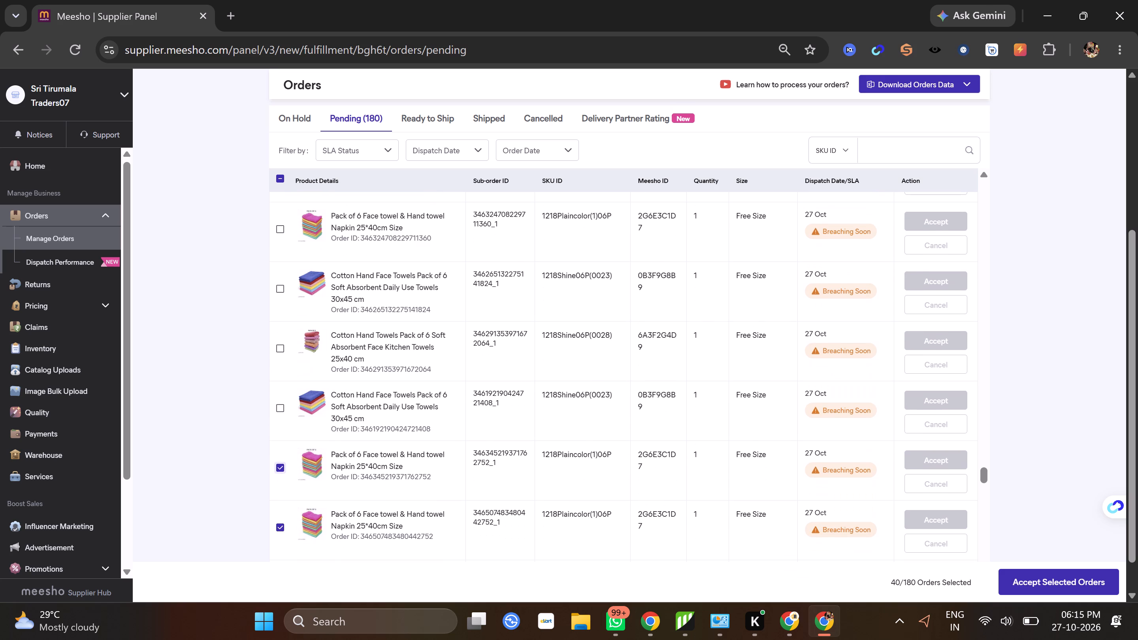
{"action": "scroll", "coordinate": [363, 347], "scroll_direction": "up", "scroll_amount": 2}
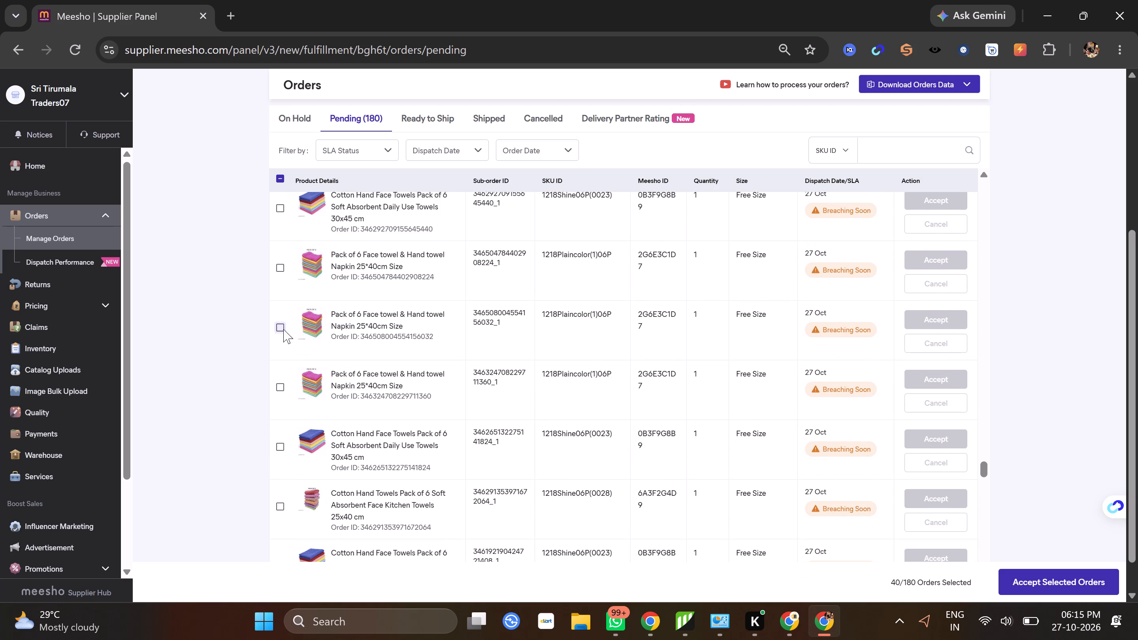
{"action": "left_click", "coordinate": [279, 329]}
{"action": "left_click", "coordinate": [276, 265]}
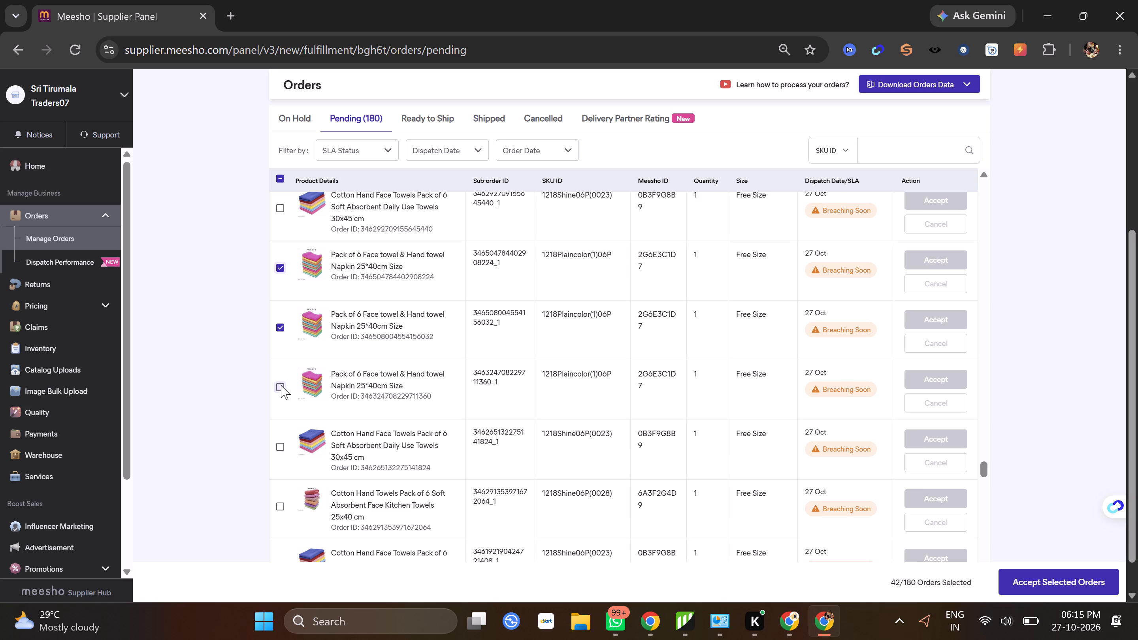
{"action": "left_click", "coordinate": [281, 385]}
Add the next five non-Shine 27 Oct orders upward, from 1218Plaincolor(1)06P through 1218LN06P(13), 1218MC12P(18) and 1218Plaincolor(3)06P to another 1218Plaincolor(1)06P.
{"action": "scroll", "coordinate": [362, 384], "scroll_direction": "up", "scroll_amount": 3}
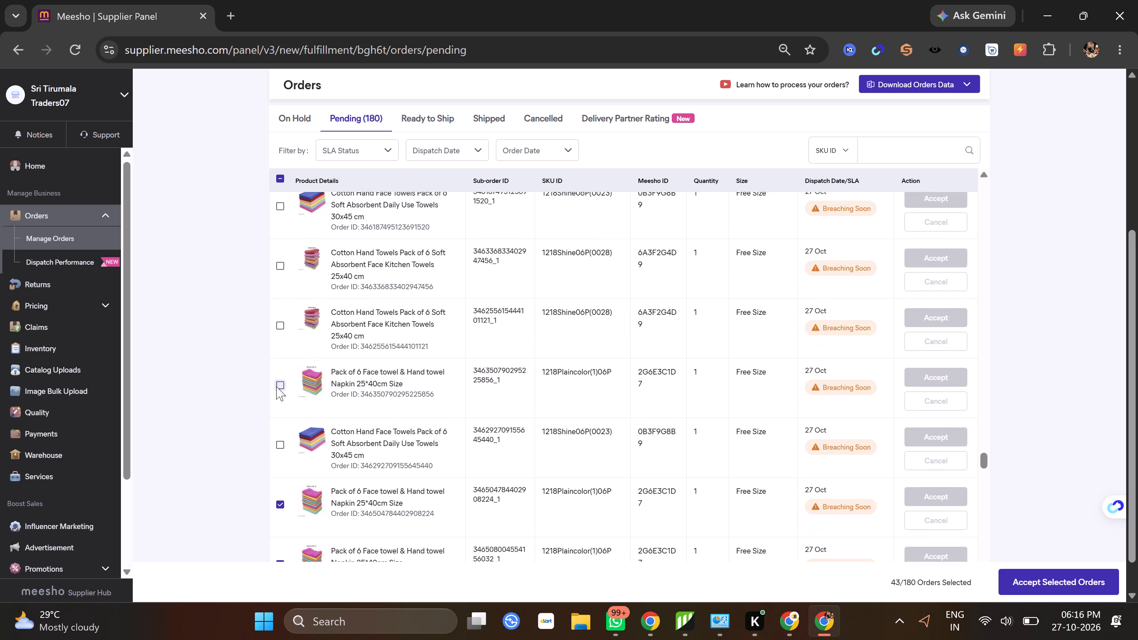
{"action": "left_click", "coordinate": [276, 386]}
{"action": "scroll", "coordinate": [348, 331], "scroll_direction": "up", "scroll_amount": 2}
{"action": "scroll", "coordinate": [318, 347], "scroll_direction": "up", "scroll_amount": 1}
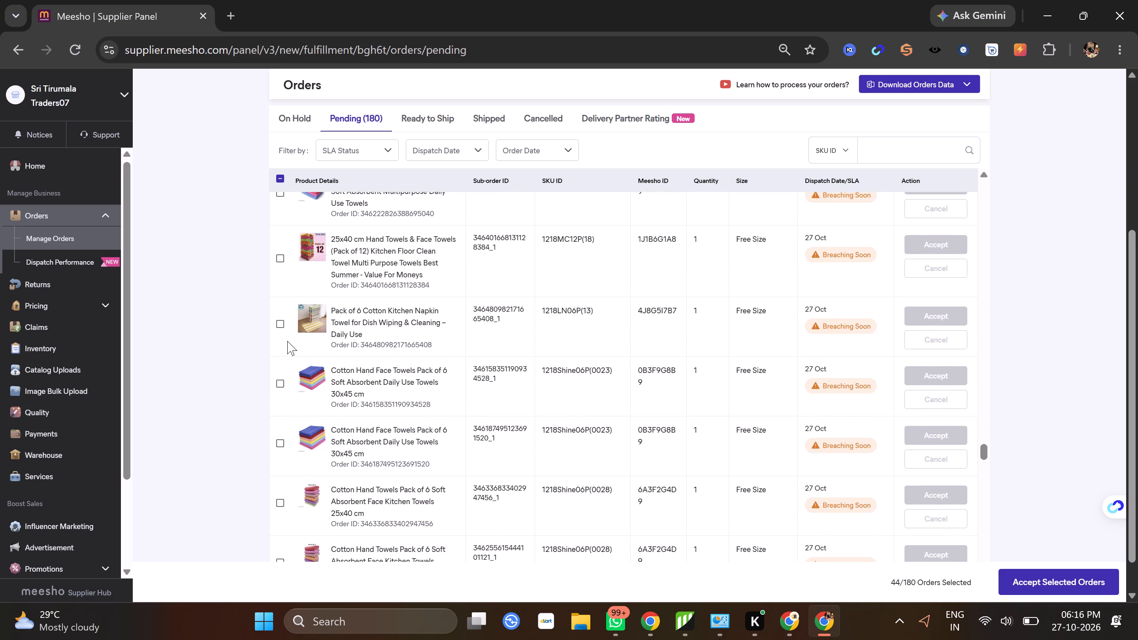
{"action": "left_click", "coordinate": [276, 324]}
{"action": "scroll", "coordinate": [390, 392], "scroll_direction": "up", "scroll_amount": 2}
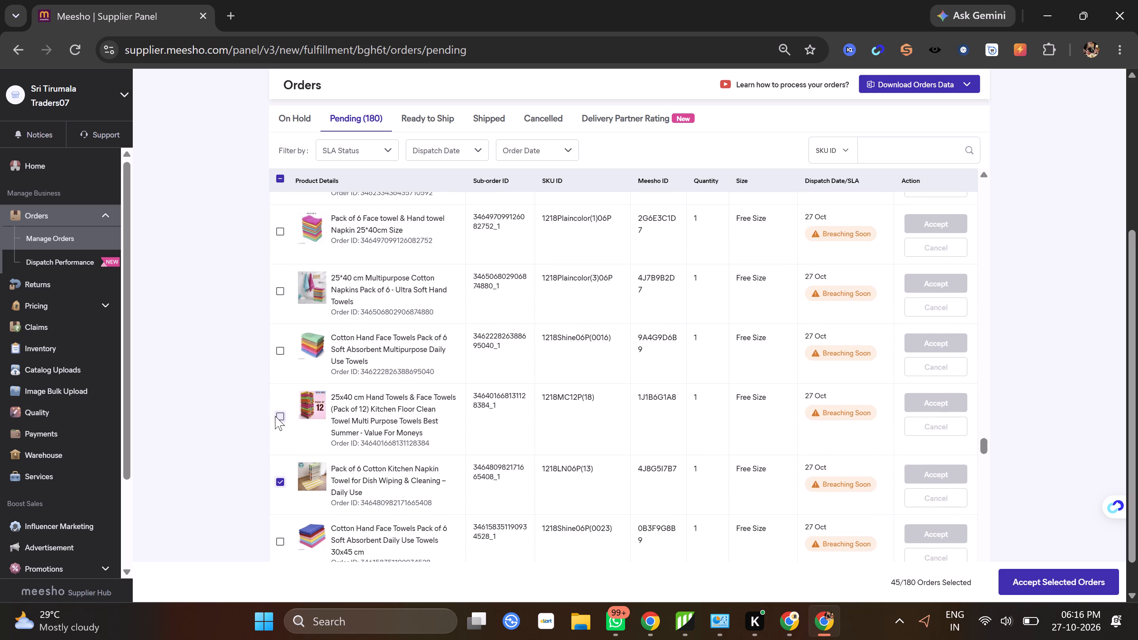
{"action": "left_click", "coordinate": [275, 416]}
{"action": "left_click", "coordinate": [279, 288]}
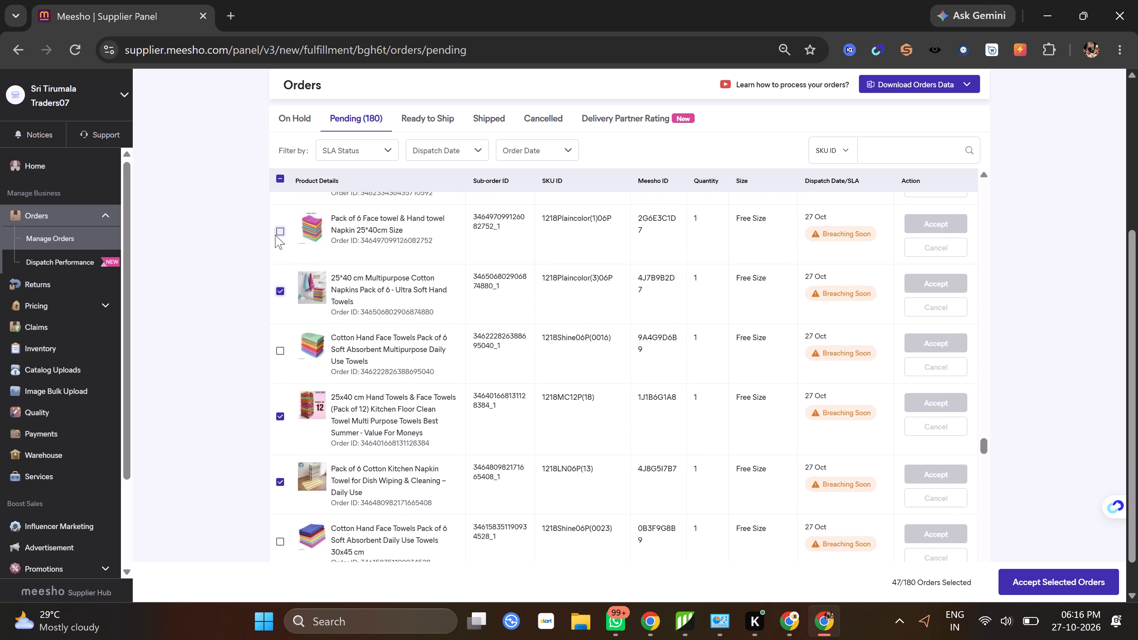
{"action": "left_click", "coordinate": [275, 233]}
Add the 27 Oct 1218Plaincolor(1)06P above 1217Shine06P(003) and the 1218Plaincolor(3)06P directly below 1218Shine12P(003).
{"action": "scroll", "coordinate": [350, 300], "scroll_direction": "up", "scroll_amount": 1}
{"action": "scroll", "coordinate": [307, 293], "scroll_direction": "up", "scroll_amount": 2}
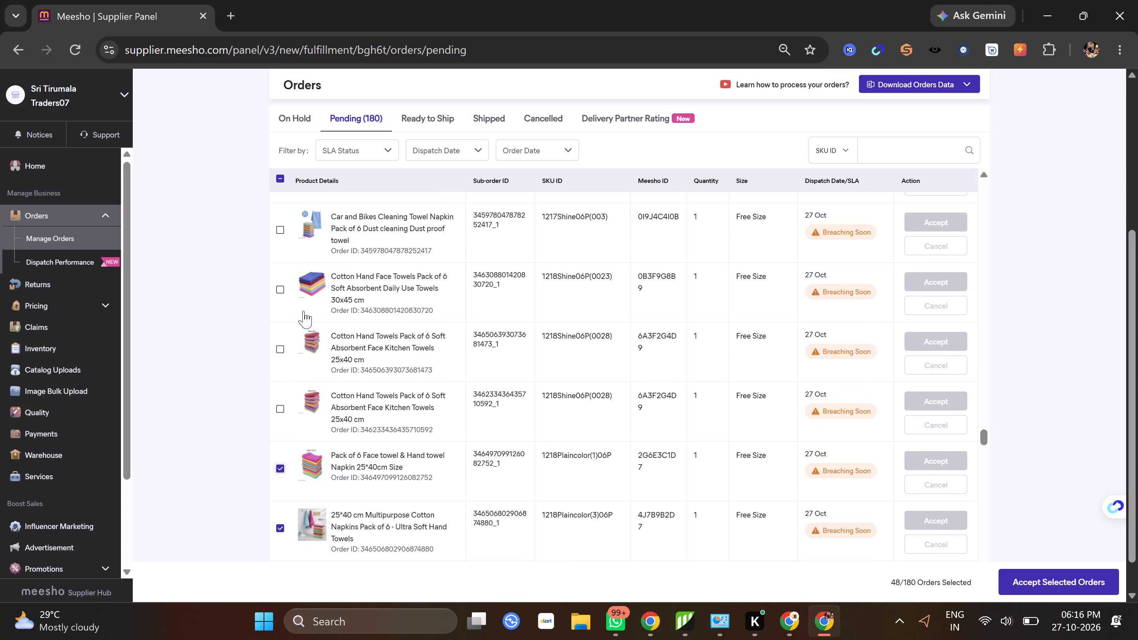
{"action": "scroll", "coordinate": [331, 285], "scroll_direction": "up", "scroll_amount": 2}
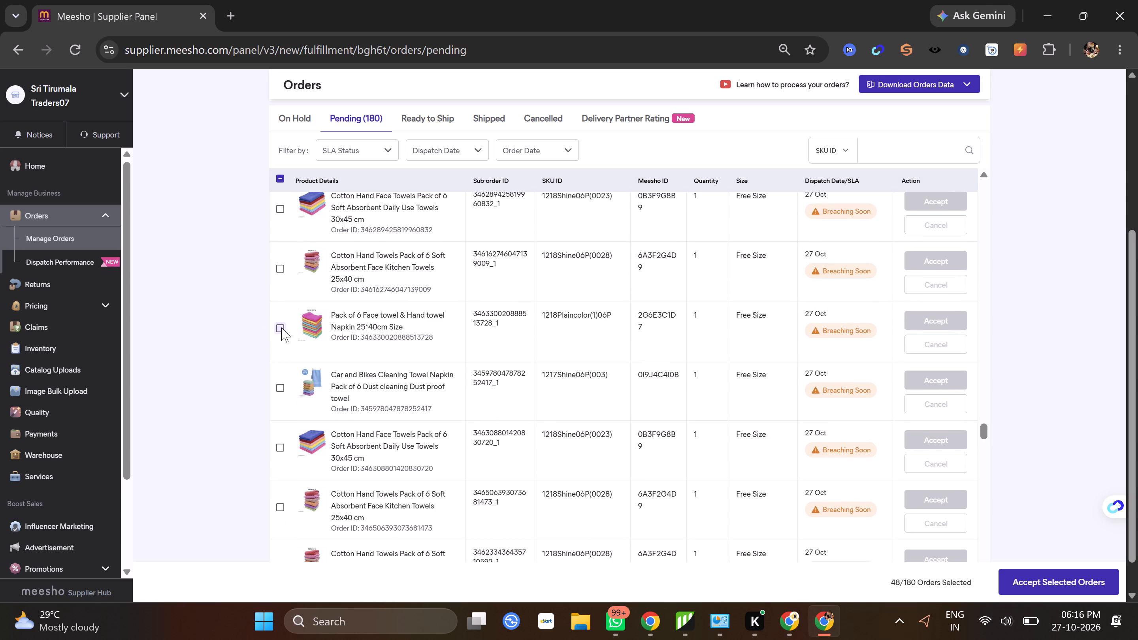
{"action": "left_click", "coordinate": [279, 328]}
{"action": "scroll", "coordinate": [341, 311], "scroll_direction": "up", "scroll_amount": 2}
{"action": "left_click", "coordinate": [284, 306]}
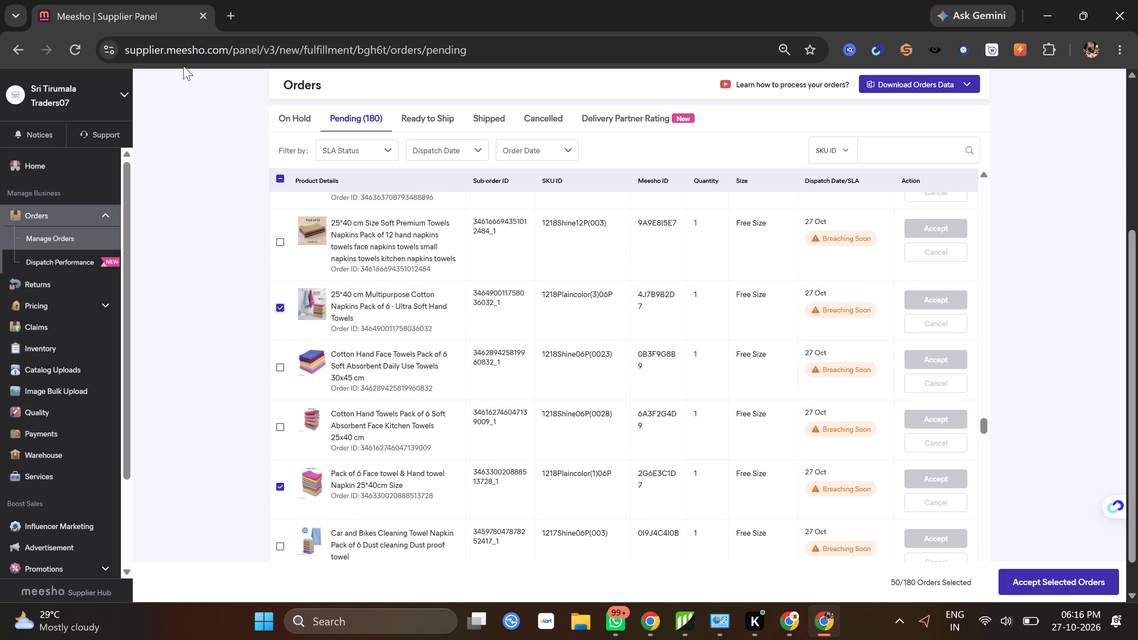
Duplicate the pending orders page in a second browser tab and return to the original tab.
{"action": "right_click", "coordinate": [159, 21]}
{"action": "left_click", "coordinate": [217, 166]}
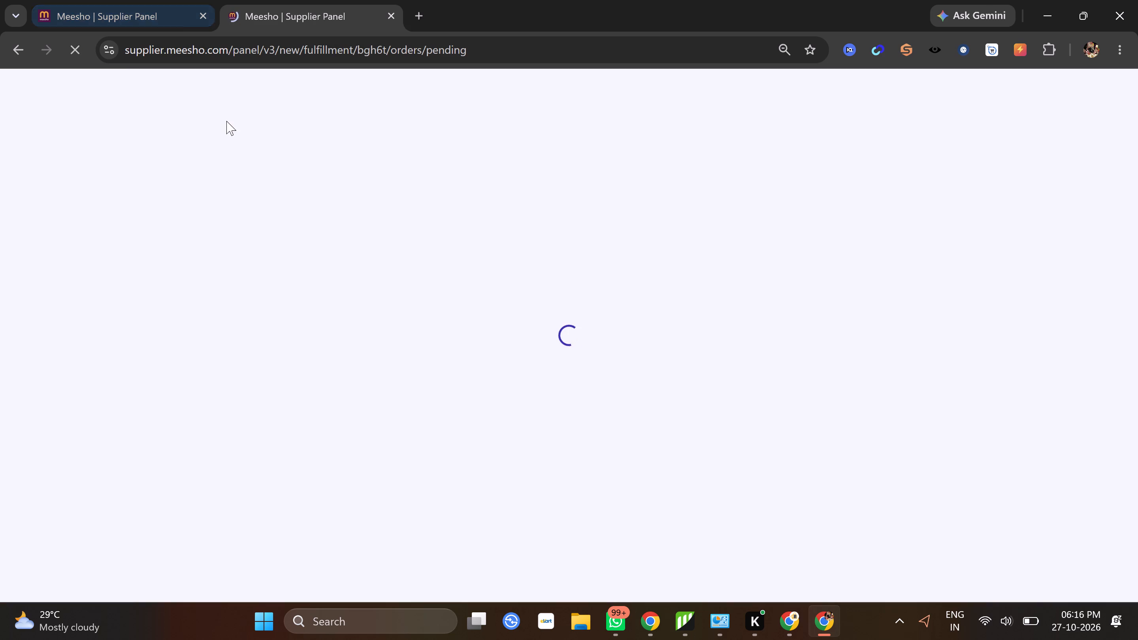
{"action": "left_click", "coordinate": [161, 8]}
Add the next three 27 Oct 1218Plaincolor(1)06P orders above 1218Shine12P(003), leaving out the 1218Shine06P(0028) orders.
{"action": "scroll", "coordinate": [363, 416], "scroll_direction": "up", "scroll_amount": 1}
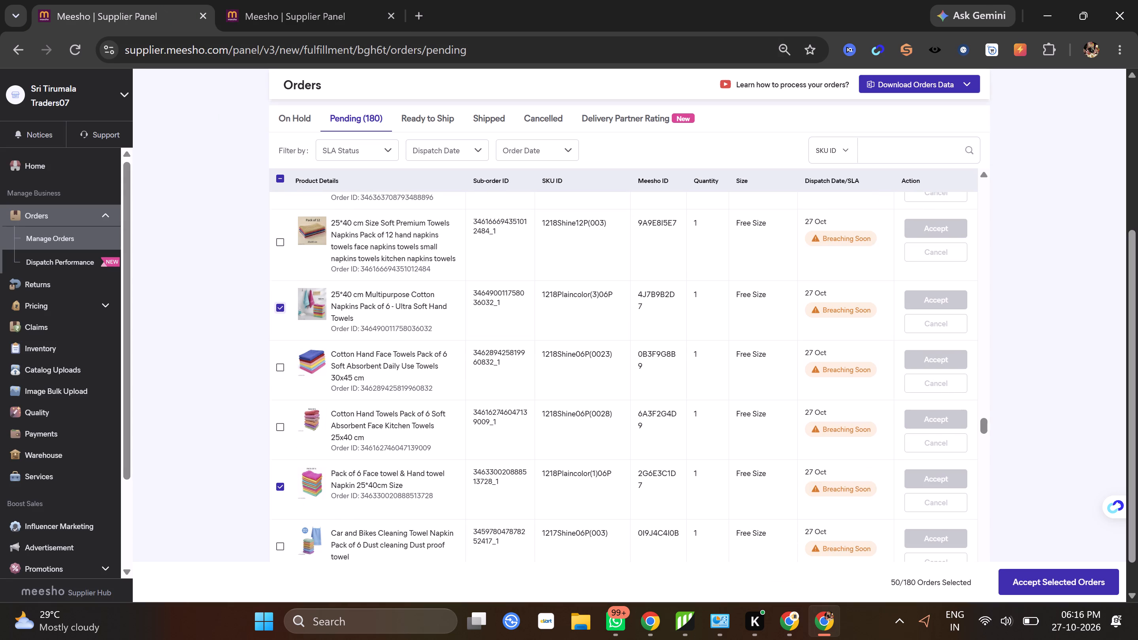
{"action": "scroll", "coordinate": [363, 414], "scroll_direction": "up", "scroll_amount": 3}
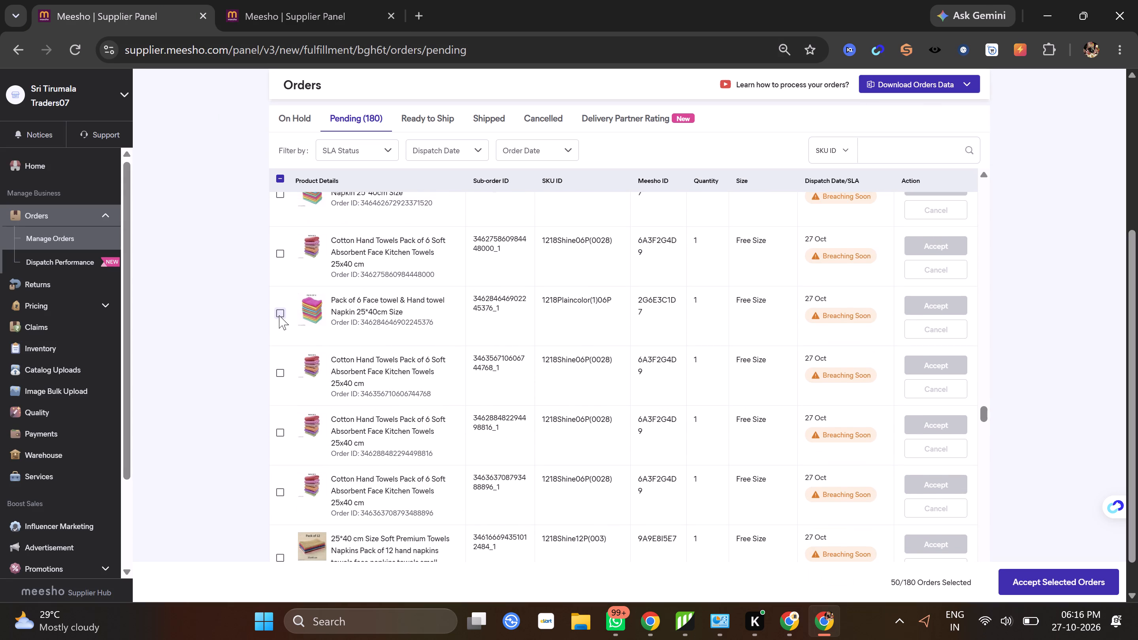
{"action": "left_click", "coordinate": [279, 315]}
{"action": "scroll", "coordinate": [359, 351], "scroll_direction": "up", "scroll_amount": 2}
{"action": "left_click", "coordinate": [275, 348]}
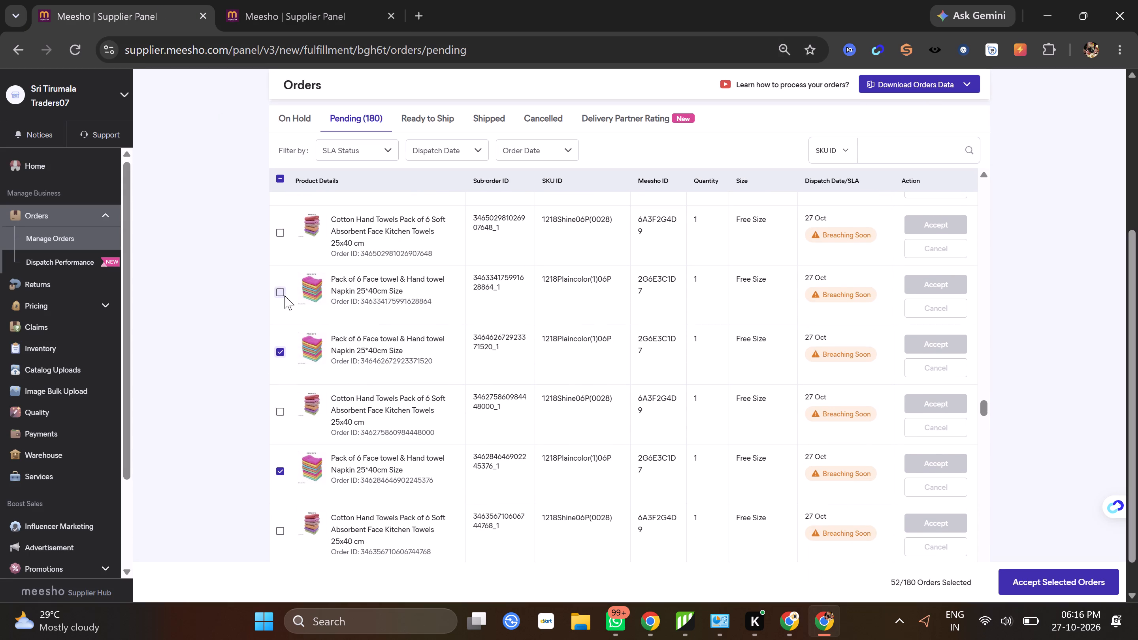
{"action": "left_click", "coordinate": [281, 292]}
Add the top six 27 Oct 1218Plaincolor(1)06P orders, leaving out the 1218Shine06P(0028) orders among them.
{"action": "scroll", "coordinate": [368, 347], "scroll_direction": "up", "scroll_amount": 3}
{"action": "left_click", "coordinate": [280, 407]}
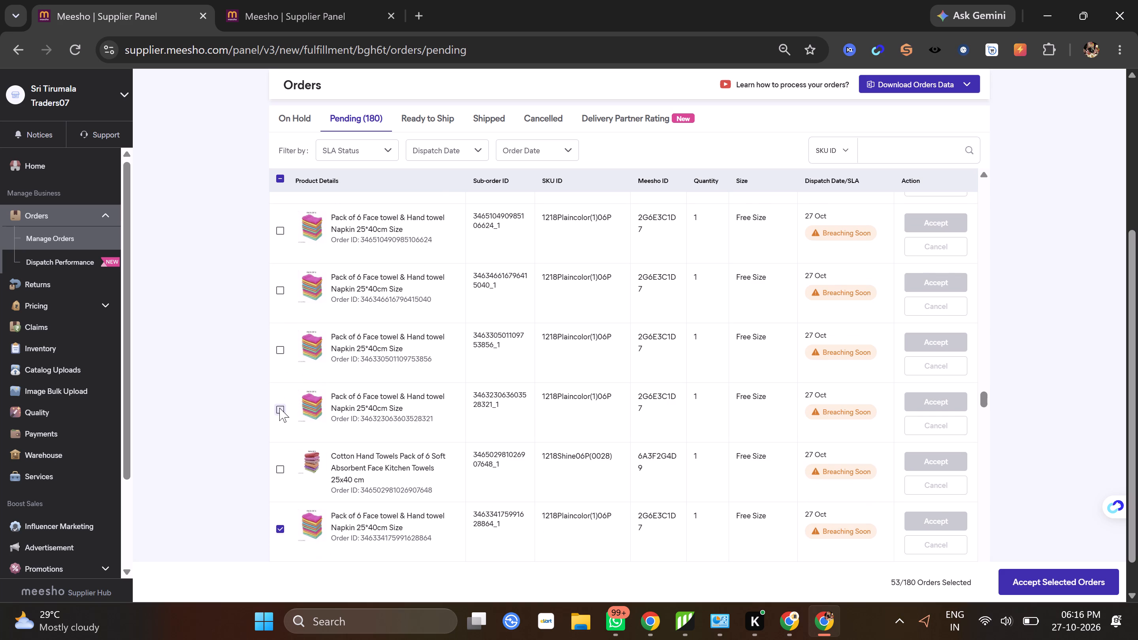
{"action": "left_click", "coordinate": [276, 349]}
{"action": "left_click", "coordinate": [283, 285]}
{"action": "scroll", "coordinate": [350, 357], "scroll_direction": "up", "scroll_amount": 2}
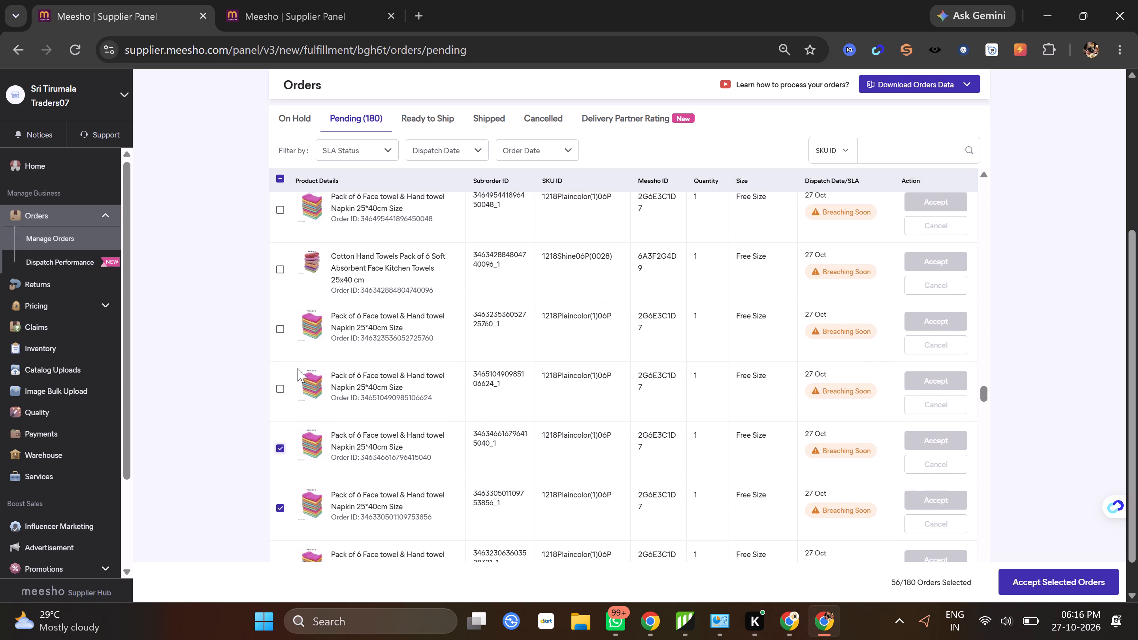
{"action": "left_click", "coordinate": [282, 390]}
{"action": "left_click", "coordinate": [282, 322]}
{"action": "left_click", "coordinate": [280, 328]}
{"action": "scroll", "coordinate": [382, 358], "scroll_direction": "up", "scroll_amount": 1}
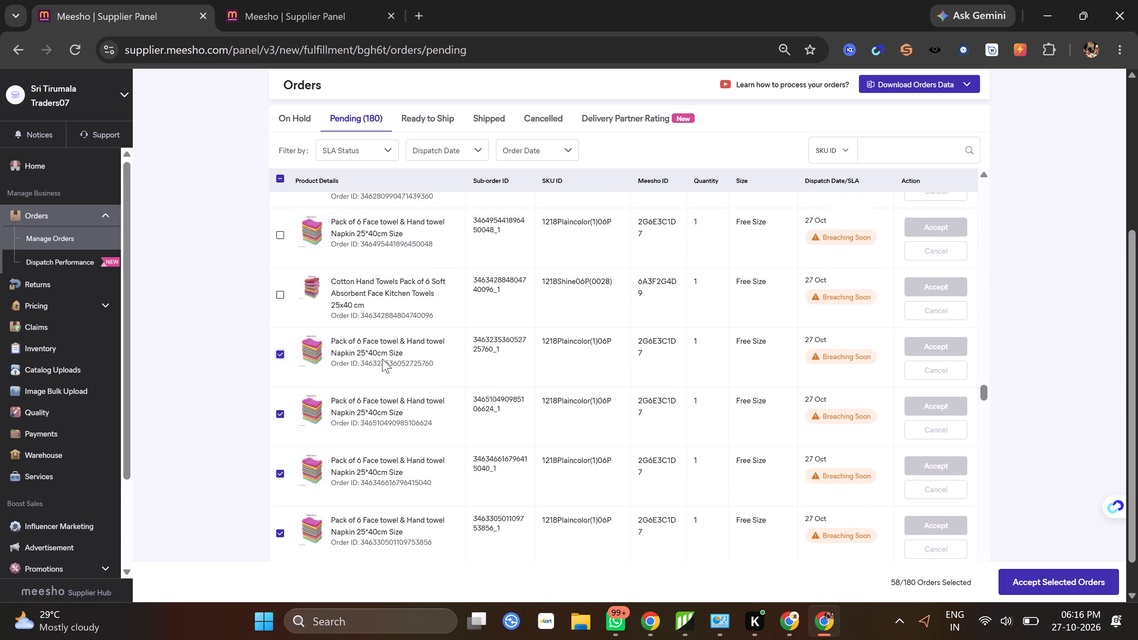
{"action": "scroll", "coordinate": [382, 359], "scroll_direction": "up", "scroll_amount": 1}
{"action": "left_click", "coordinate": [279, 366]}
Add the 1218Plaincolor(3)12P order among the 26 Oct Shine orders to the selection.
{"action": "scroll", "coordinate": [301, 343], "scroll_direction": "up", "scroll_amount": 2}
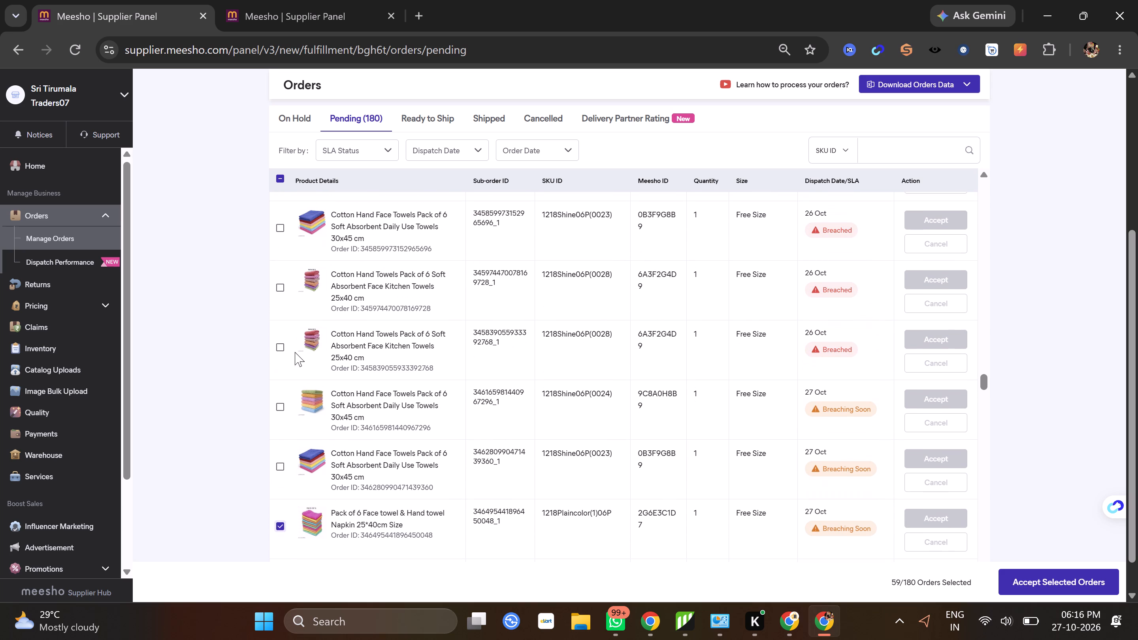
{"action": "scroll", "coordinate": [353, 390], "scroll_direction": "up", "scroll_amount": 2}
{"action": "scroll", "coordinate": [332, 343], "scroll_direction": "up", "scroll_amount": 2}
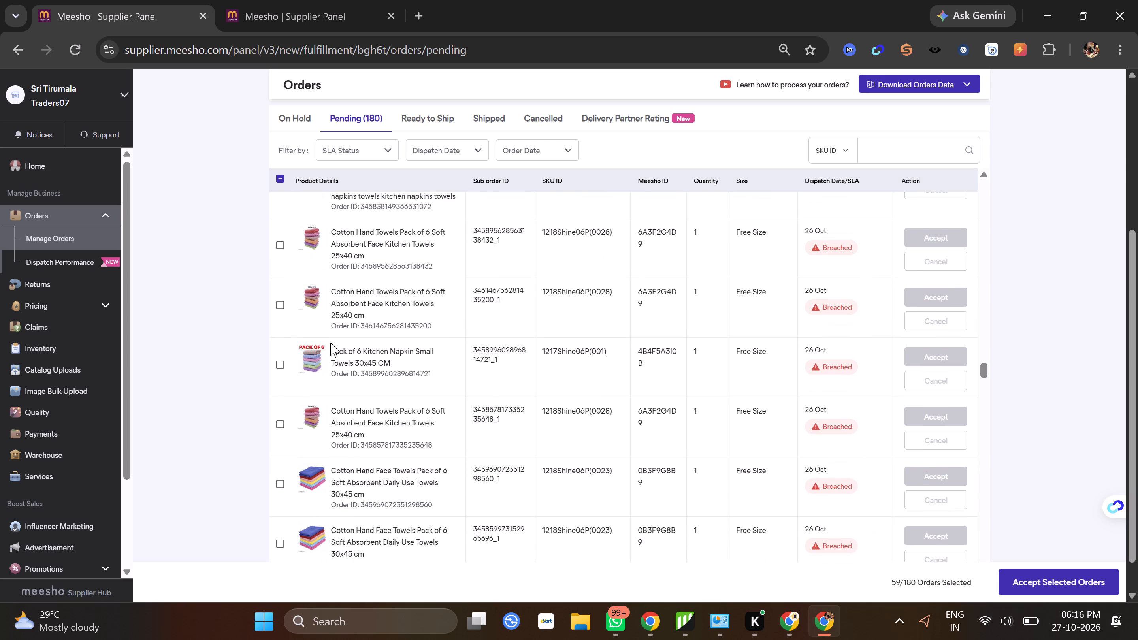
{"action": "scroll", "coordinate": [345, 387], "scroll_direction": "up", "scroll_amount": 2}
{"action": "scroll", "coordinate": [334, 355], "scroll_direction": "up", "scroll_amount": 2}
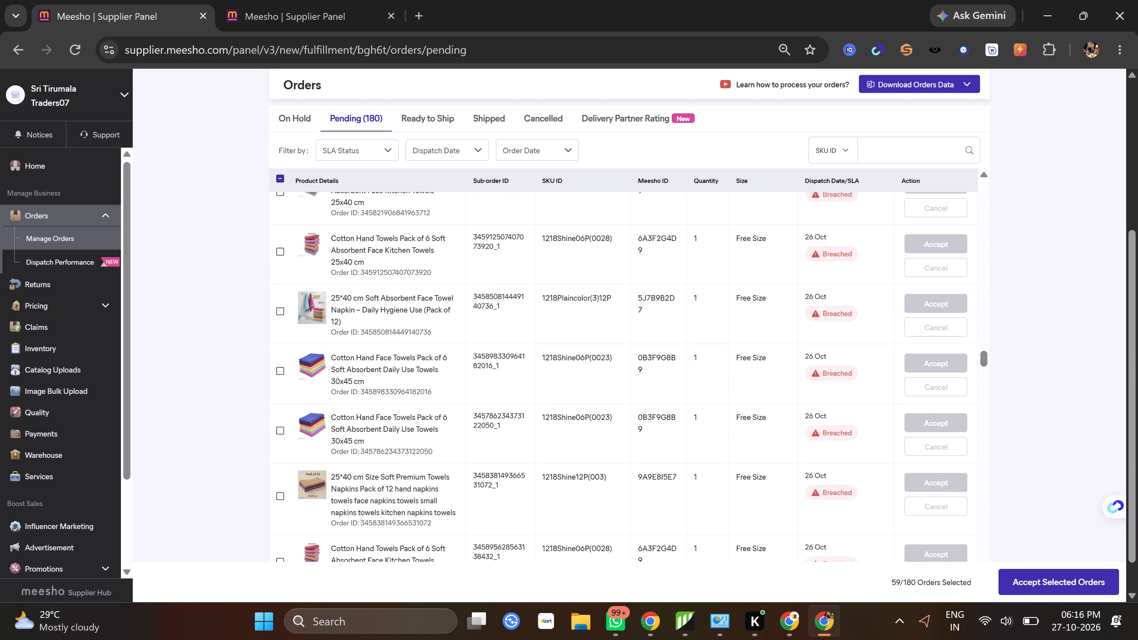
{"action": "scroll", "coordinate": [332, 358], "scroll_direction": "up", "scroll_amount": 1}
{"action": "left_click", "coordinate": [276, 390]}
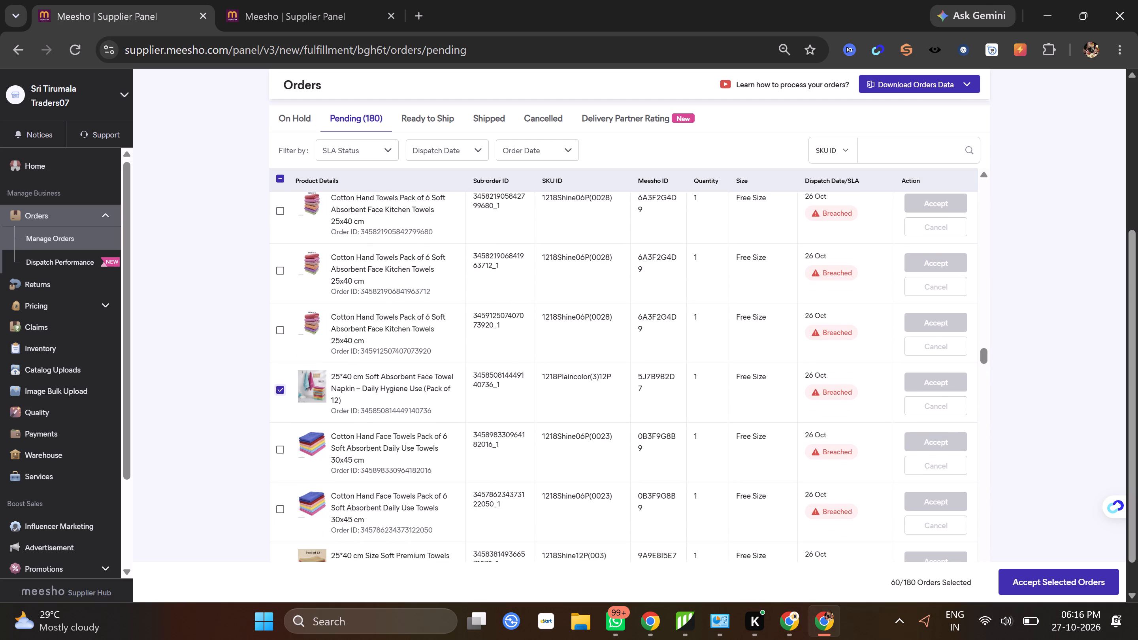
Check the rest of the 26 Oct, 25 Oct and 24 Oct pending orders upward for any remaining non-Shine SKUs.
{"action": "scroll", "coordinate": [339, 385], "scroll_direction": "up", "scroll_amount": 2}
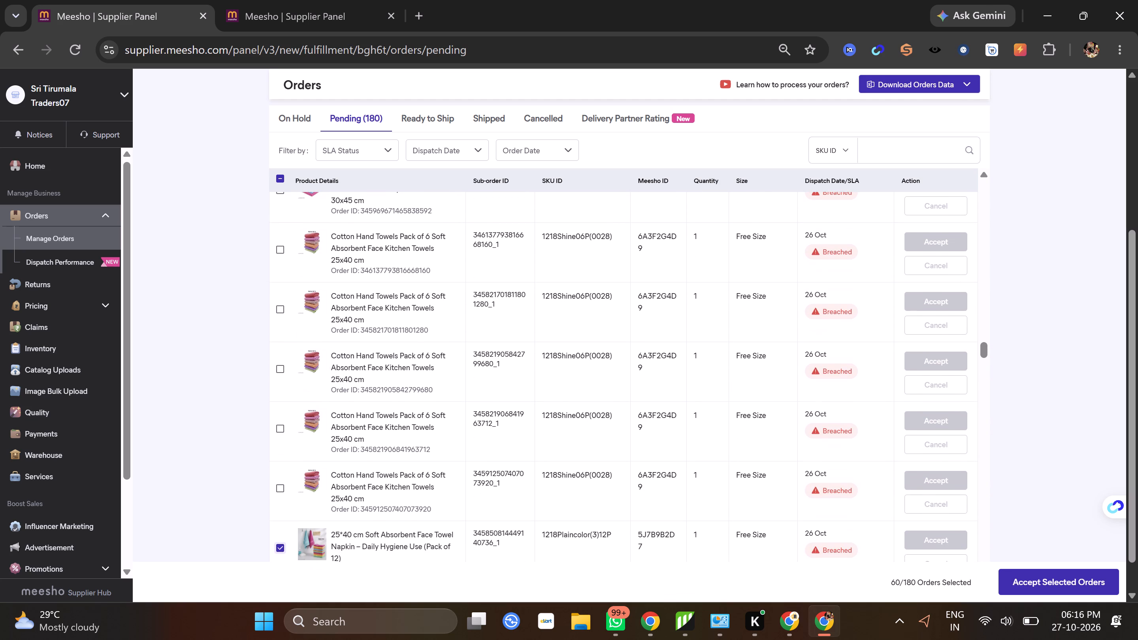
{"action": "scroll", "coordinate": [338, 385], "scroll_direction": "up", "scroll_amount": 5}
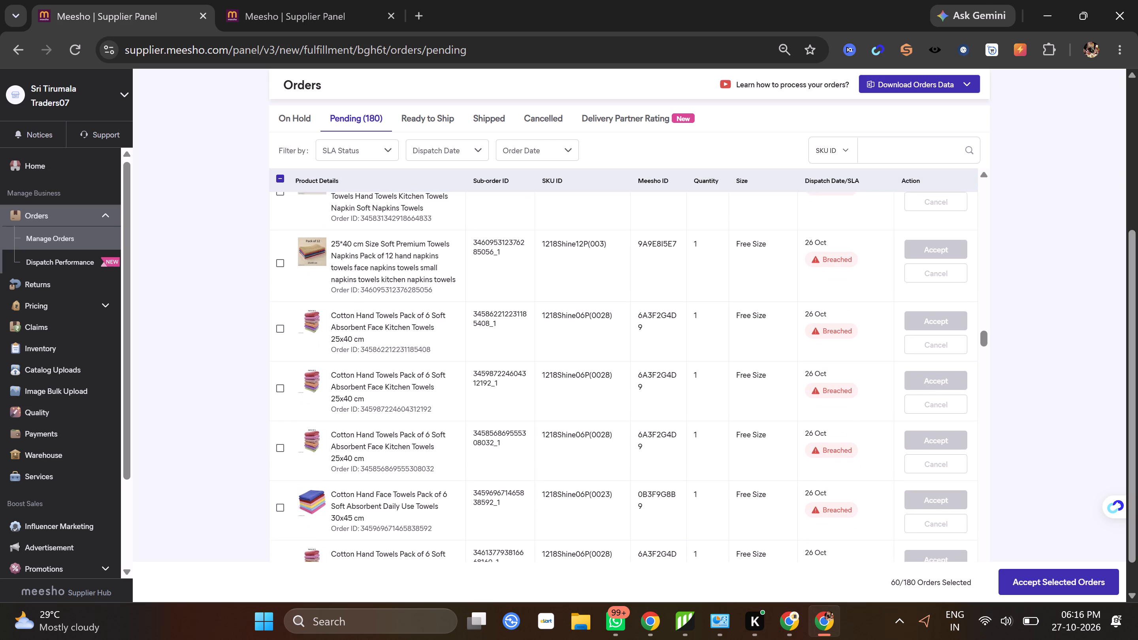
{"action": "scroll", "coordinate": [338, 385], "scroll_direction": "up", "scroll_amount": 6}
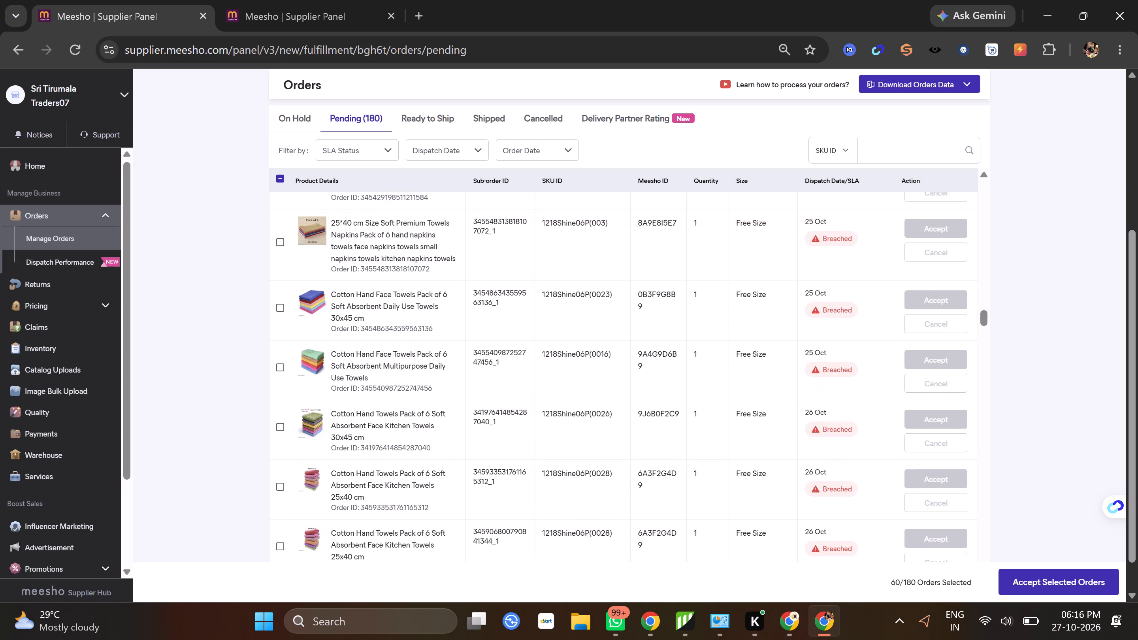
{"action": "scroll", "coordinate": [337, 386], "scroll_direction": "up", "scroll_amount": 7}
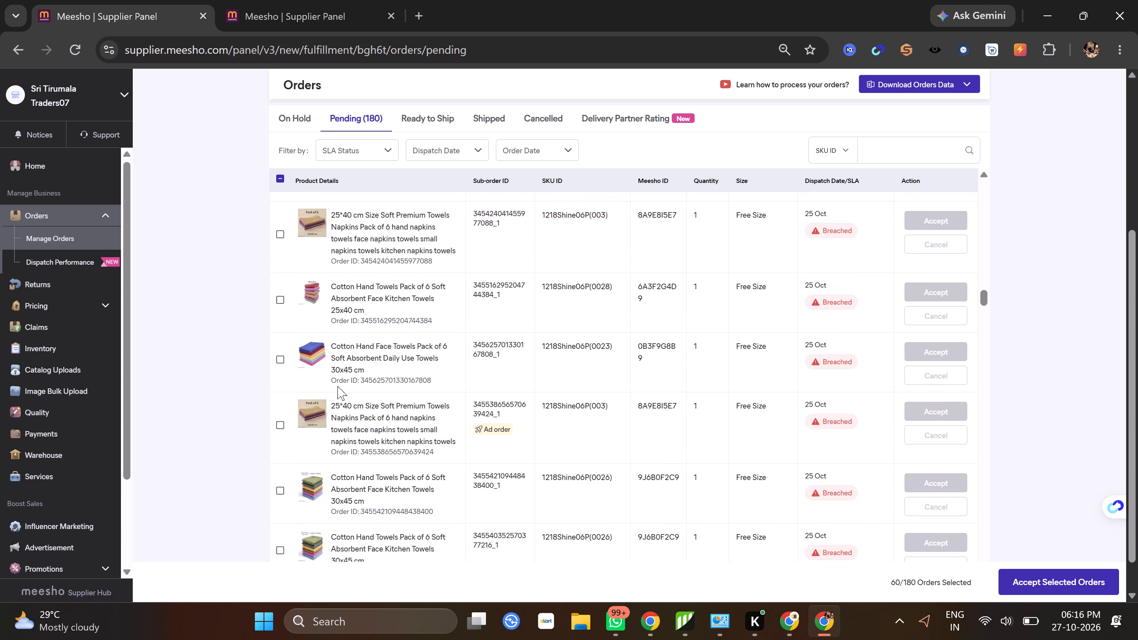
{"action": "scroll", "coordinate": [337, 386], "scroll_direction": "up", "scroll_amount": 6}
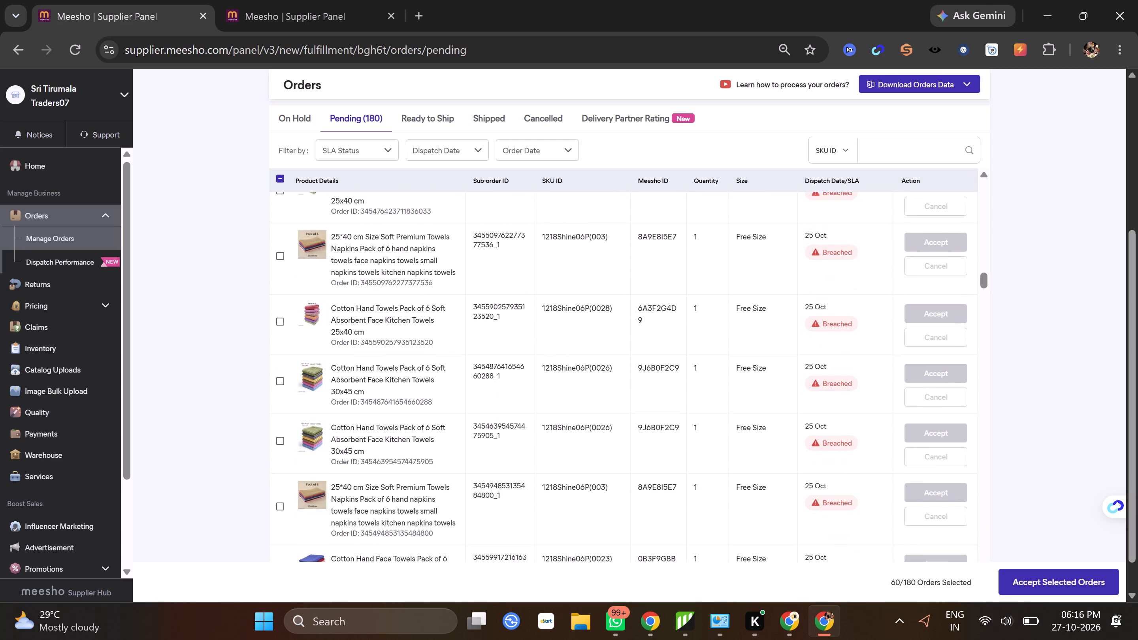
{"action": "scroll", "coordinate": [332, 386], "scroll_direction": "up", "scroll_amount": 7}
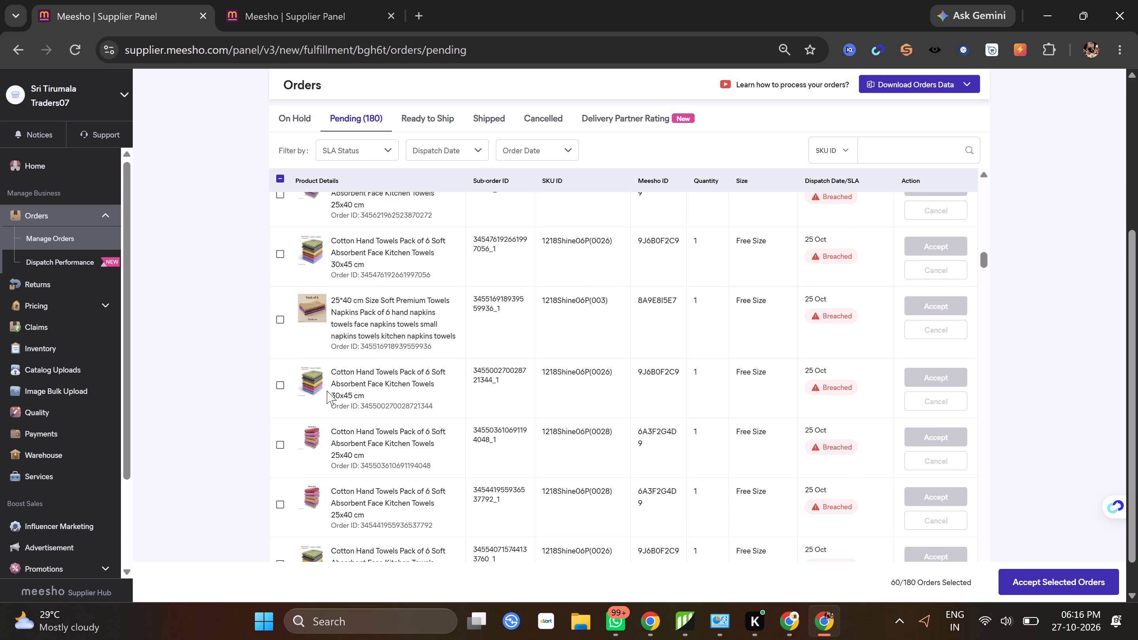
{"action": "scroll", "coordinate": [327, 391], "scroll_direction": "up", "scroll_amount": 4}
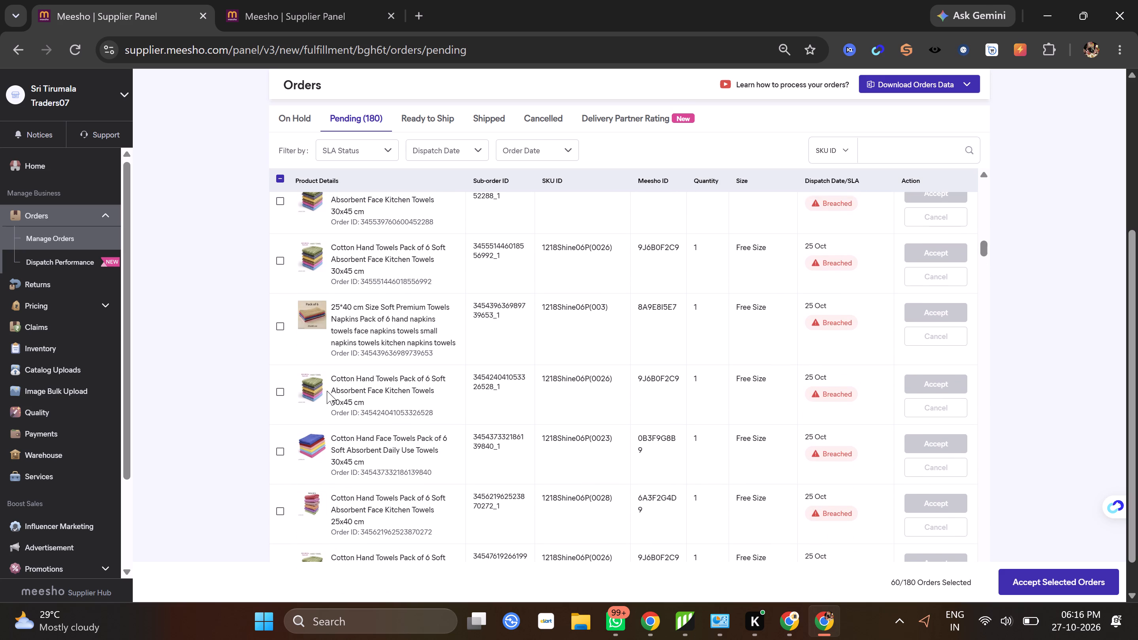
{"action": "scroll", "coordinate": [327, 391], "scroll_direction": "up", "scroll_amount": 4}
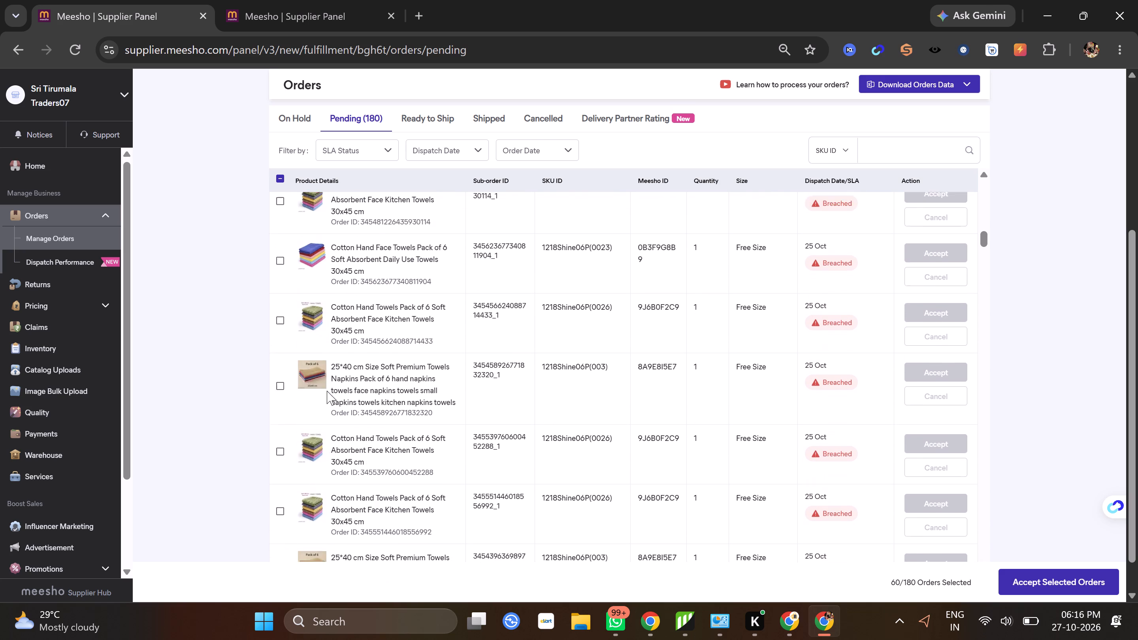
{"action": "scroll", "coordinate": [327, 391], "scroll_direction": "up", "scroll_amount": 7}
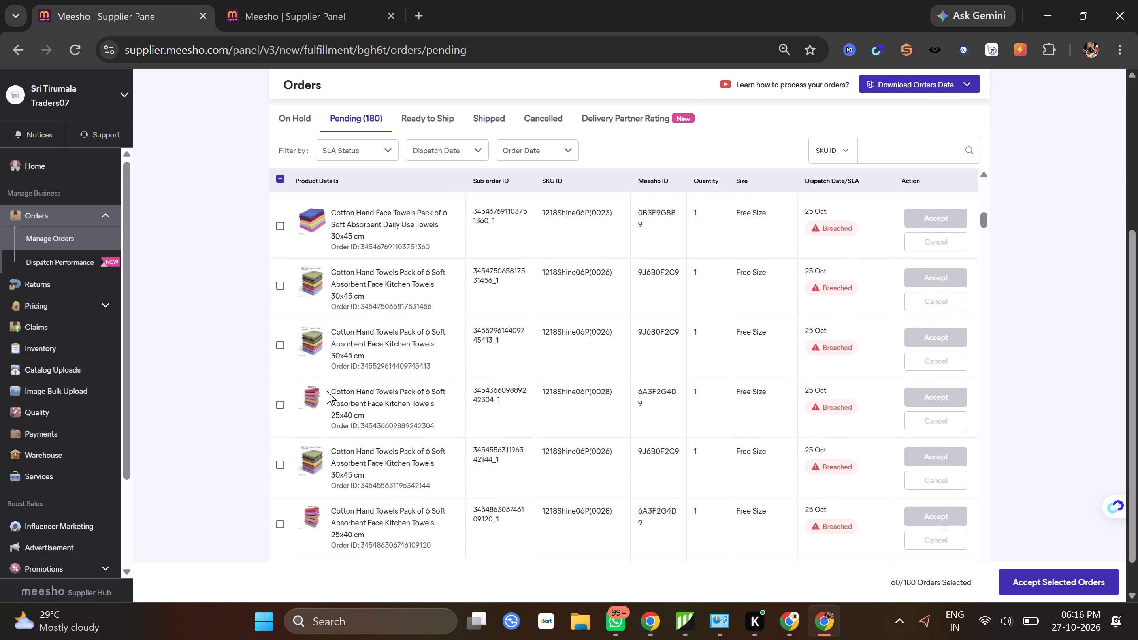
{"action": "scroll", "coordinate": [327, 391], "scroll_direction": "up", "scroll_amount": 9}
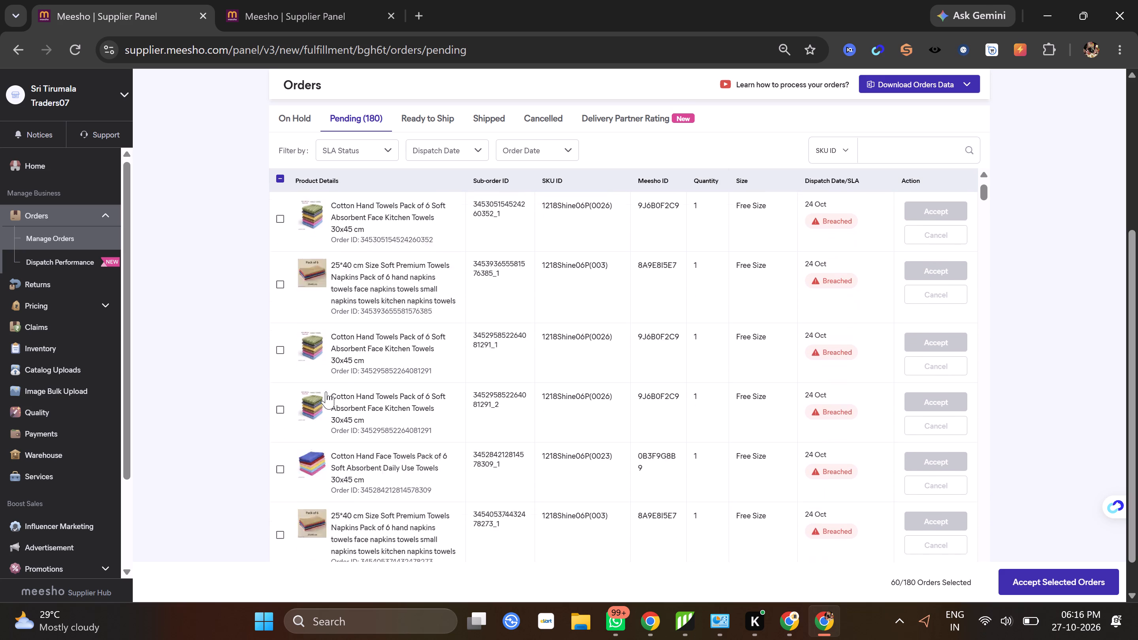
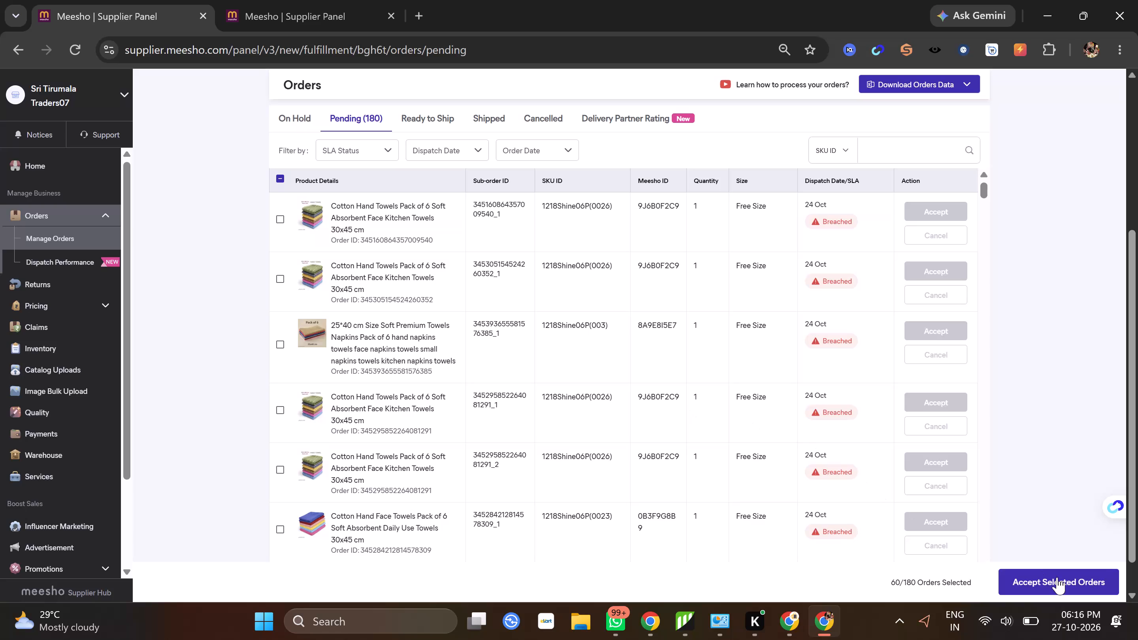
Accept all the selected non-Shine pending orders in bulk.
{"action": "left_click", "coordinate": [1068, 576]}
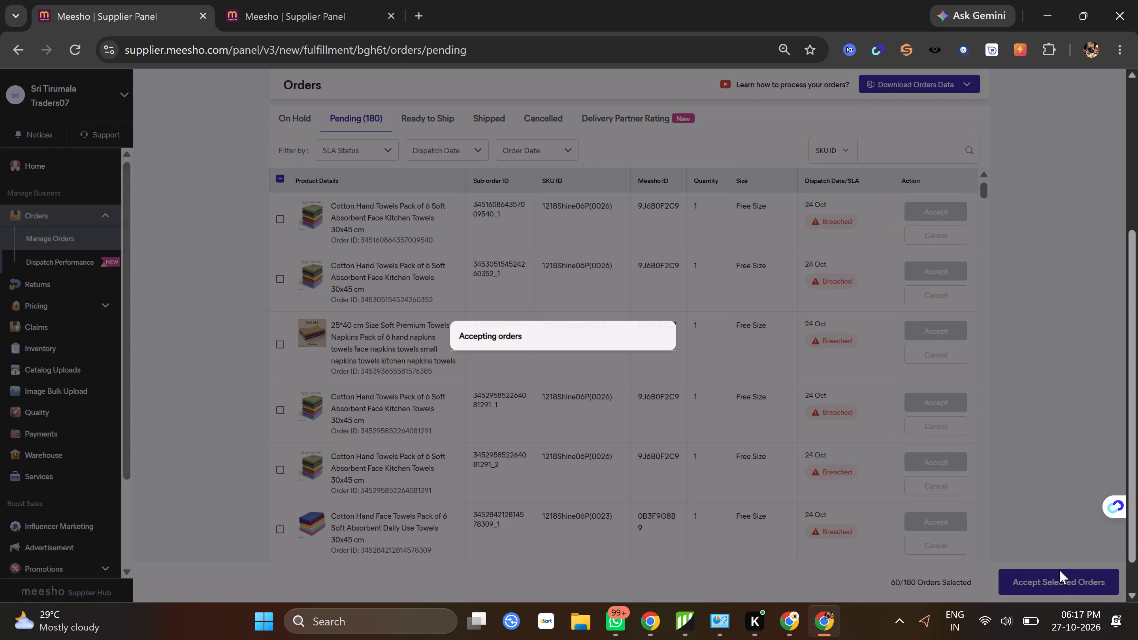
{"action": "left_click", "coordinate": [488, 370]}
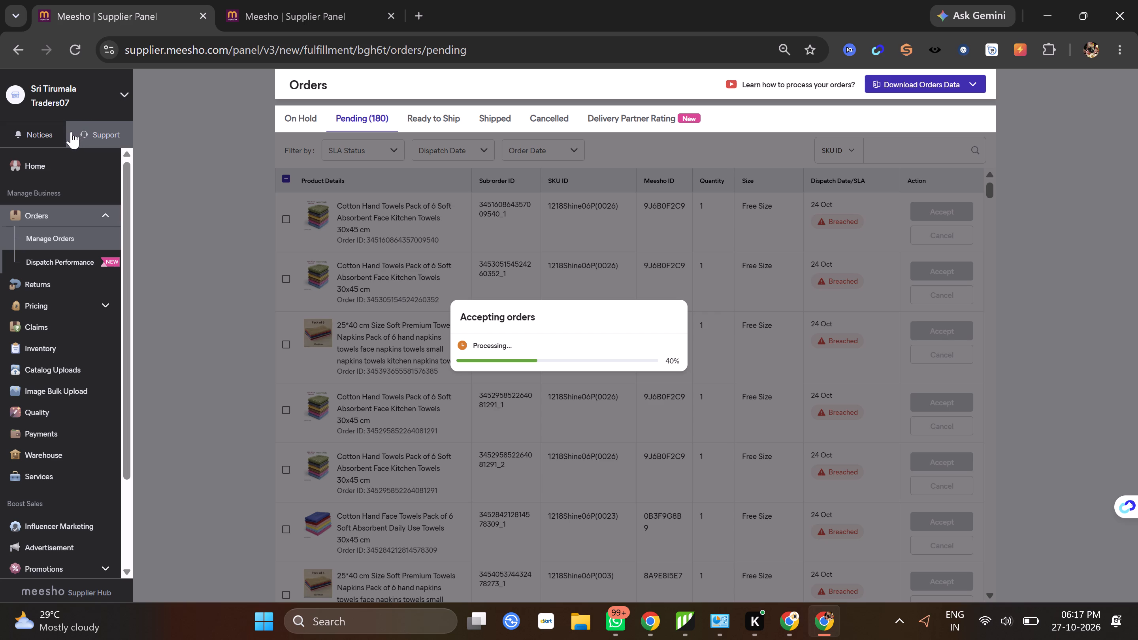
Open the Ready to Ship orders in the other open Meesho Supplier Panel page while the bulk acceptance is processing.
{"action": "left_click", "coordinate": [262, 0]}
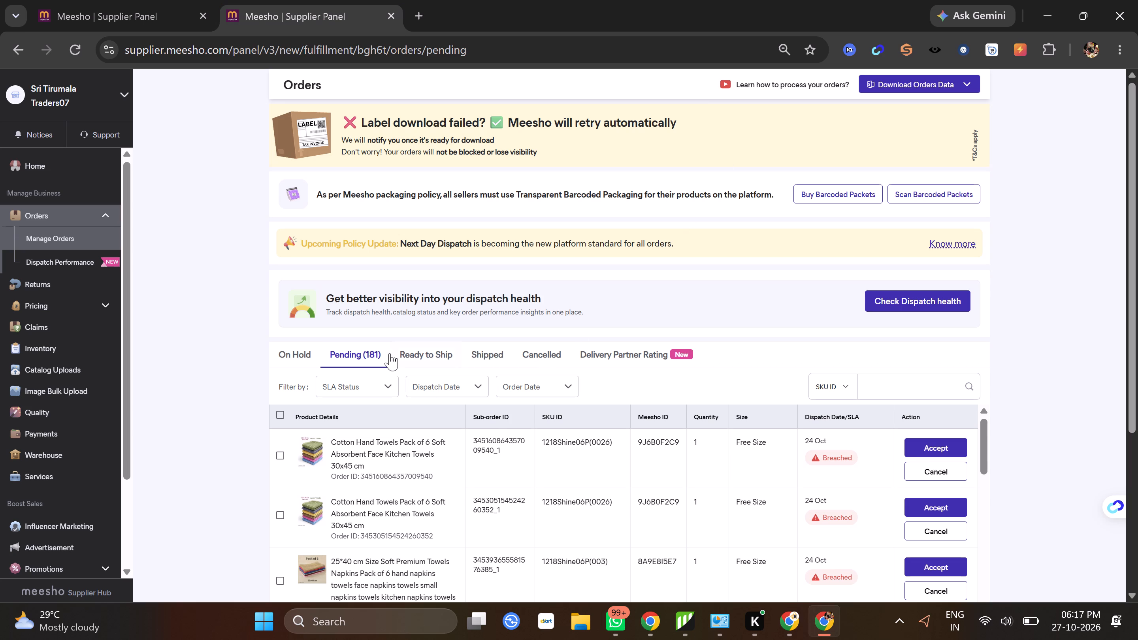
{"action": "left_click", "coordinate": [405, 351]}
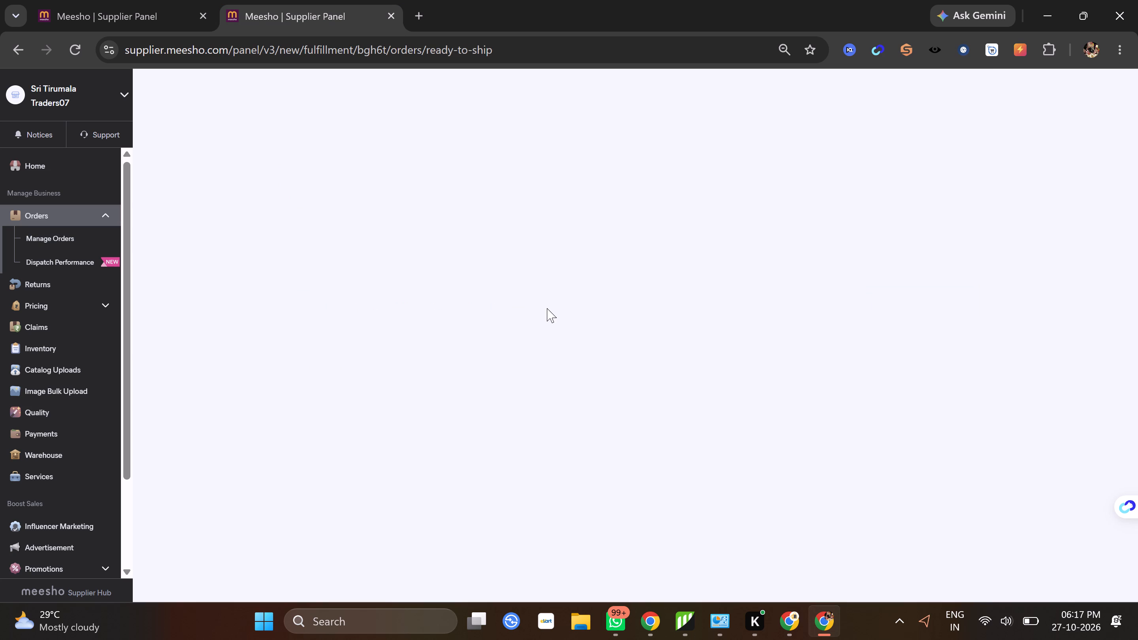
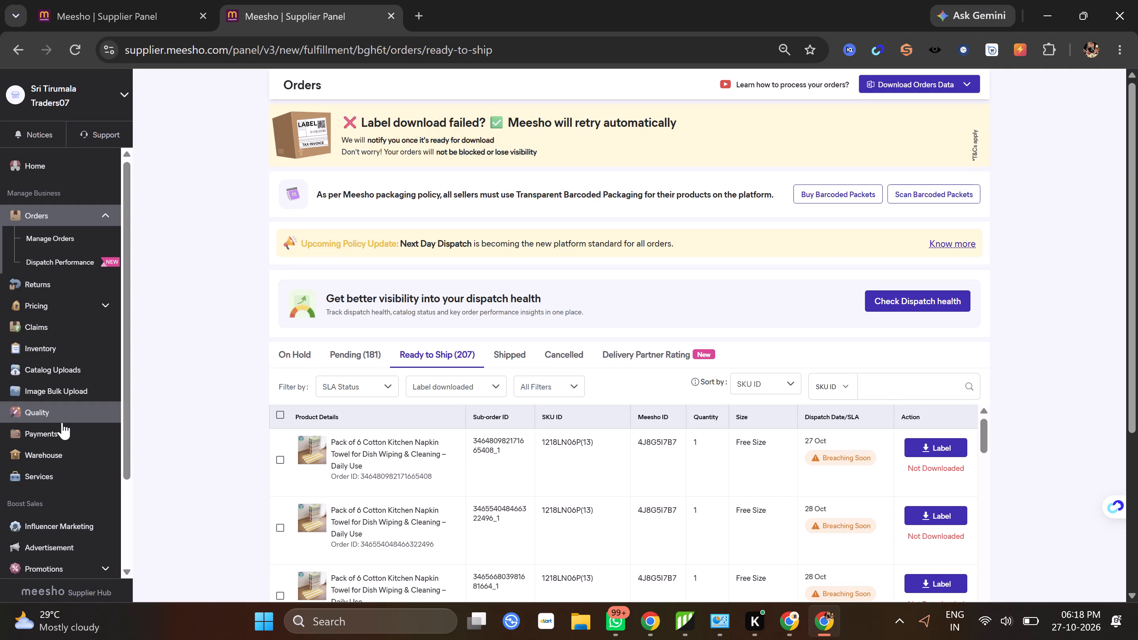
Return to the Pending orders and dismiss the bulk-acceptance notice.
{"action": "left_click", "coordinate": [370, 360]}
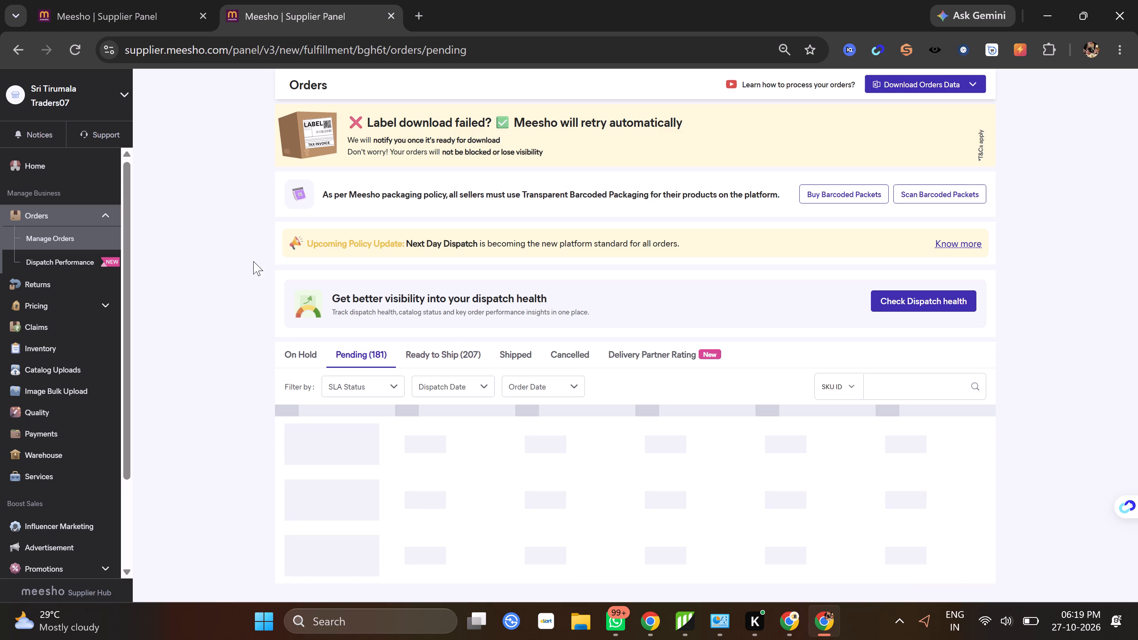
{"action": "left_click", "coordinate": [507, 378]}
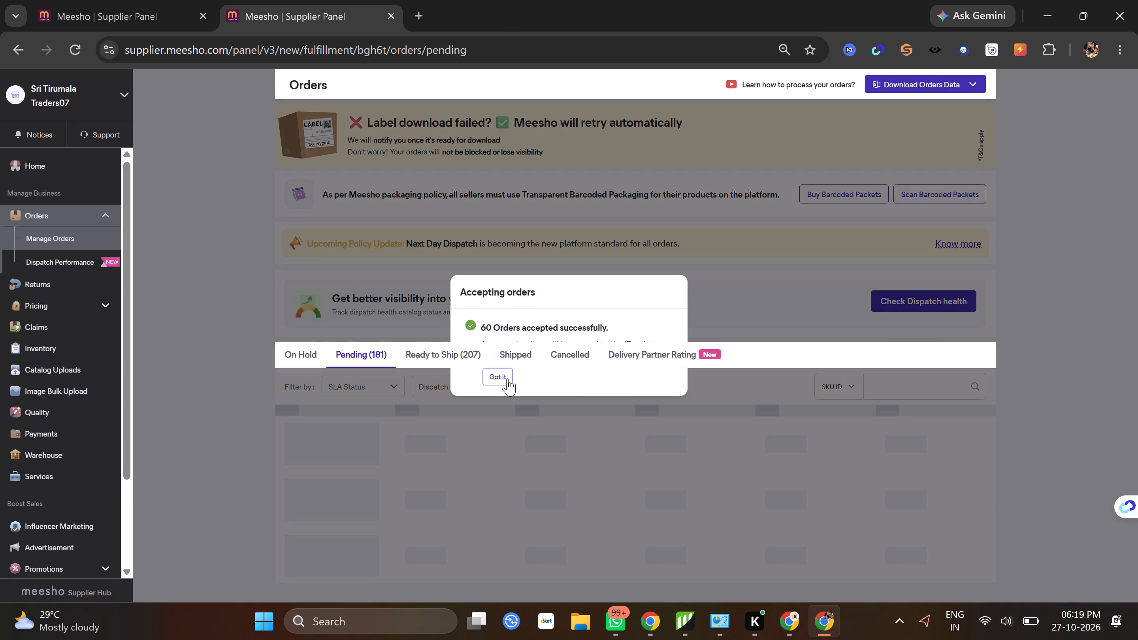
Open the Ready to Ship orders and look through the listed SKUs, including the Plaincolor orders.
{"action": "left_click", "coordinate": [425, 349]}
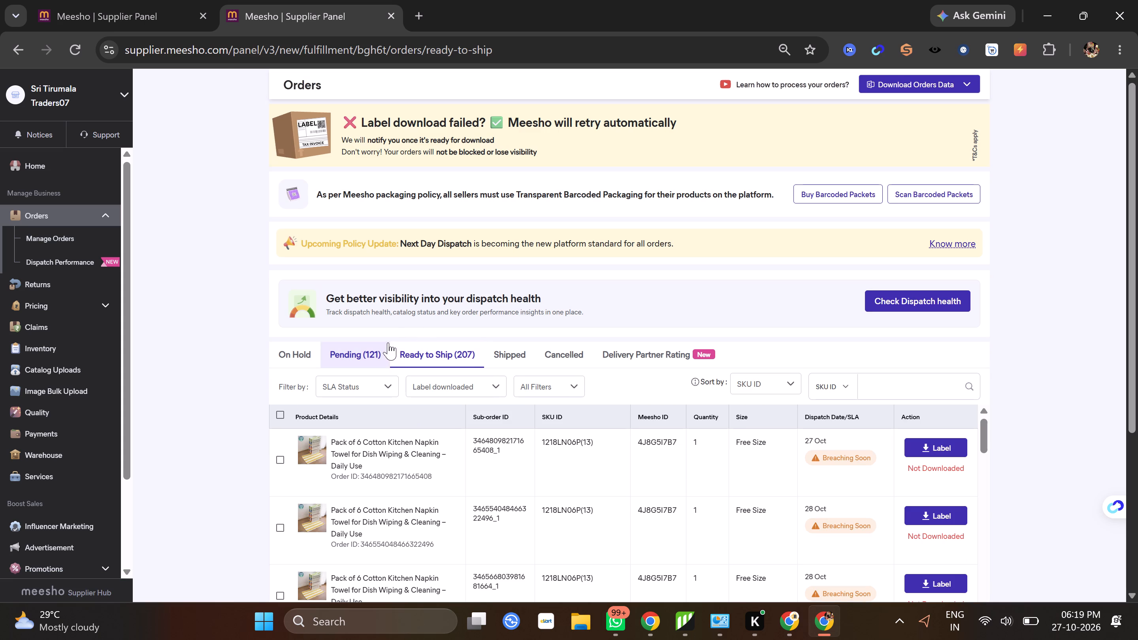
{"action": "scroll", "coordinate": [490, 290], "scroll_direction": "down", "scroll_amount": 3}
{"action": "scroll", "coordinate": [548, 387], "scroll_direction": "down", "scroll_amount": 8}
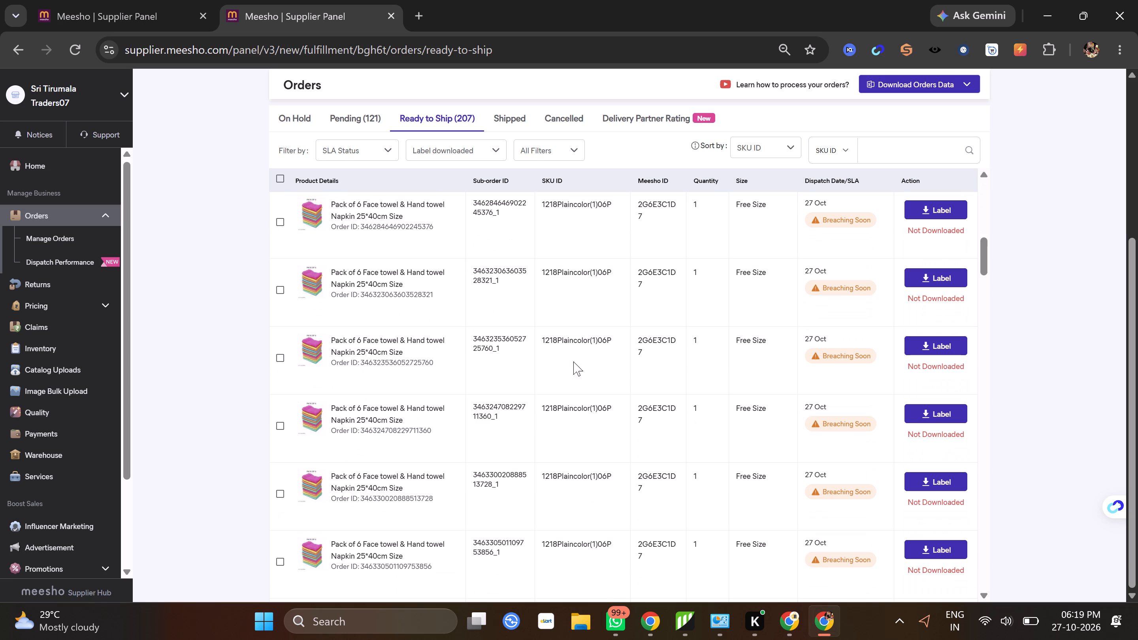
{"action": "scroll", "coordinate": [593, 407], "scroll_direction": "down", "scroll_amount": 4}
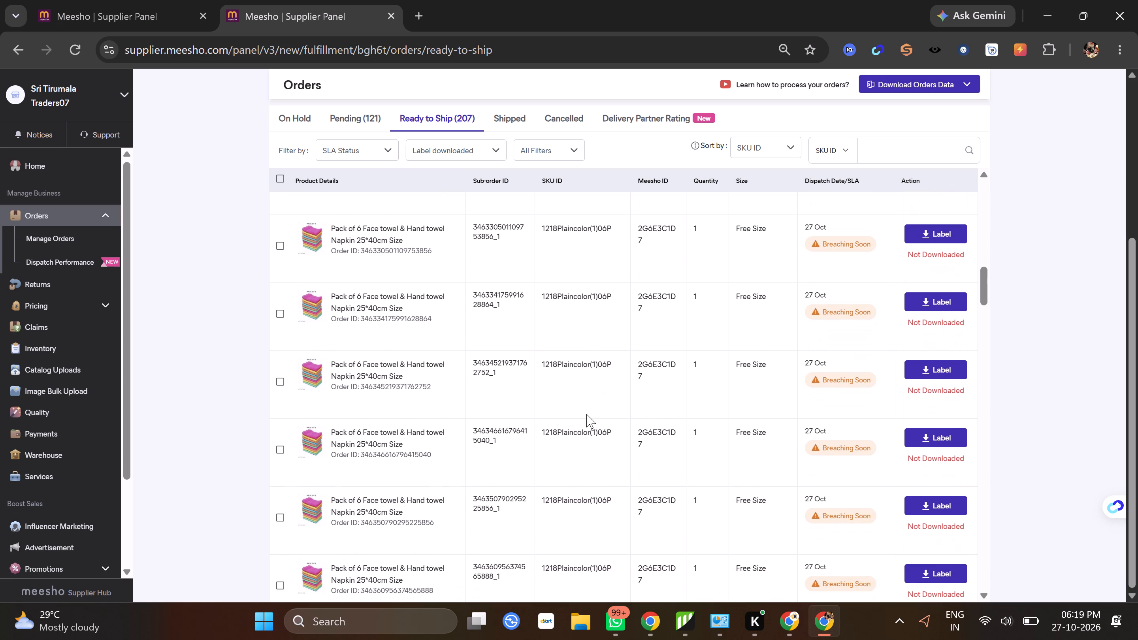
{"action": "scroll", "coordinate": [586, 414], "scroll_direction": "down", "scroll_amount": 3}
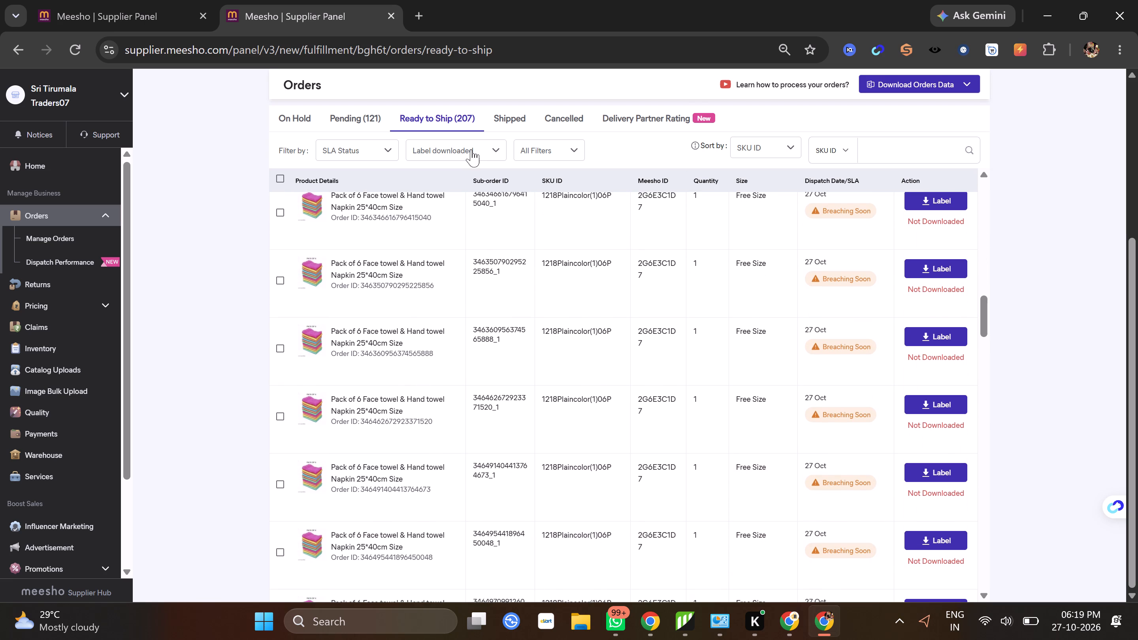
Reopen the Pending orders and select all nine breached Shine orders with a 24 Oct dispatch date.
{"action": "left_click", "coordinate": [366, 111]}
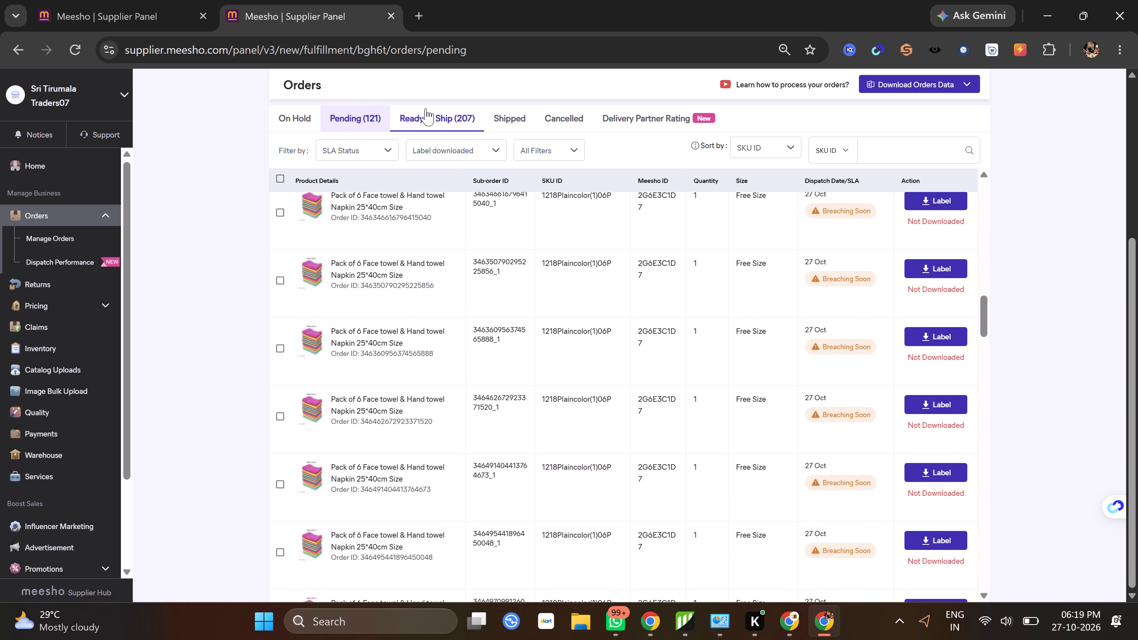
{"action": "scroll", "coordinate": [690, 209], "scroll_direction": "down", "scroll_amount": 2}
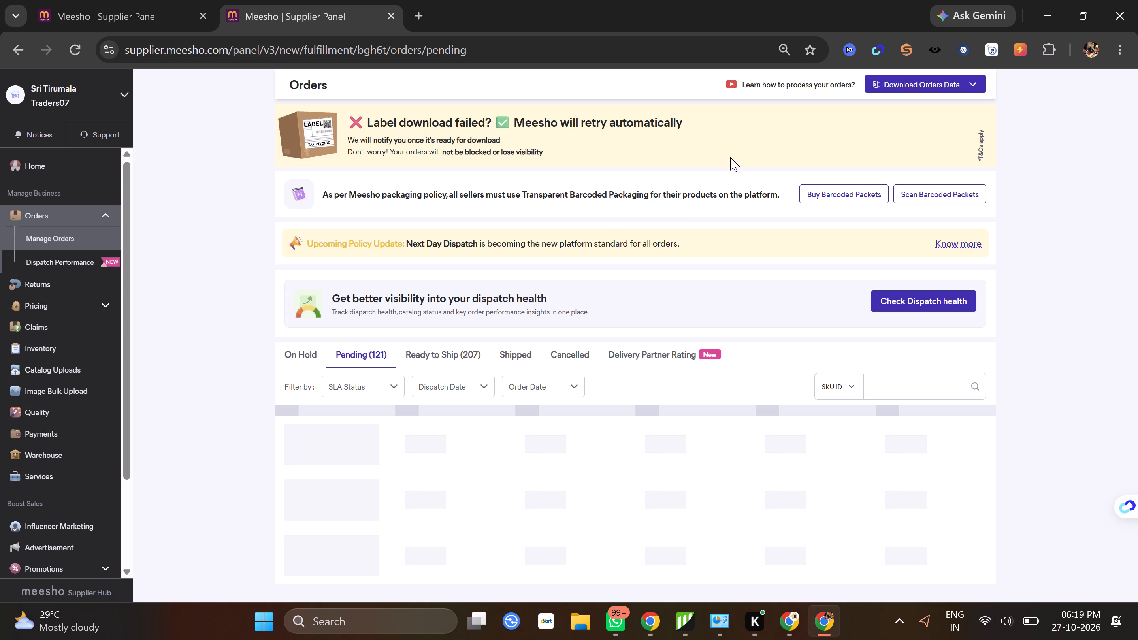
{"action": "scroll", "coordinate": [731, 136], "scroll_direction": "down", "scroll_amount": 3}
{"action": "scroll", "coordinate": [764, 171], "scroll_direction": "down", "scroll_amount": 3}
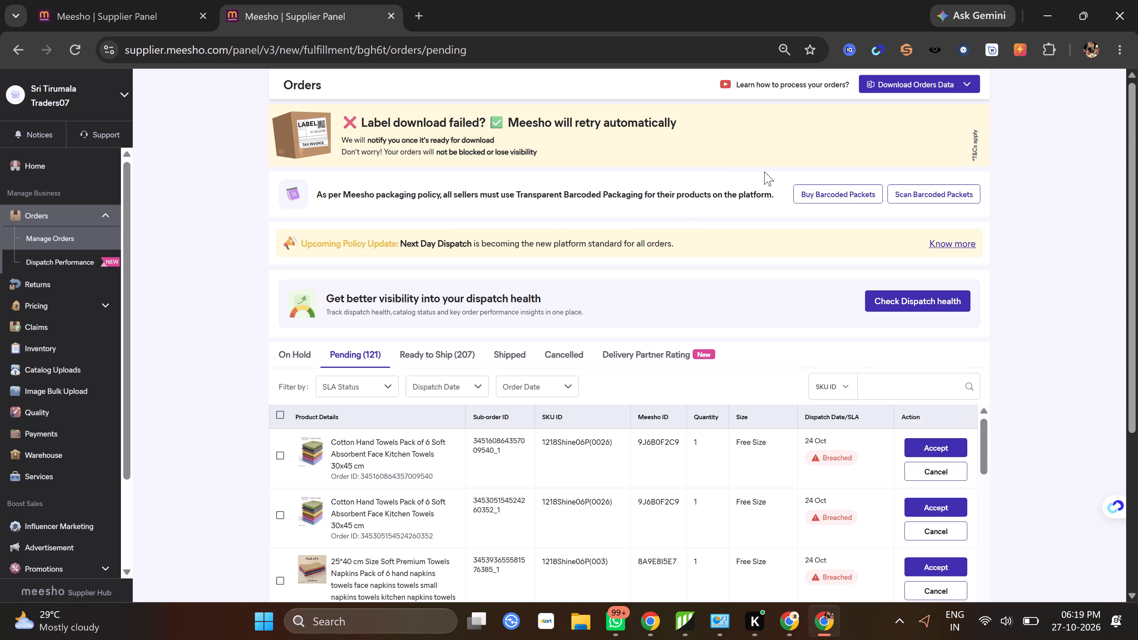
{"action": "scroll", "coordinate": [764, 171], "scroll_direction": "down", "scroll_amount": 3}
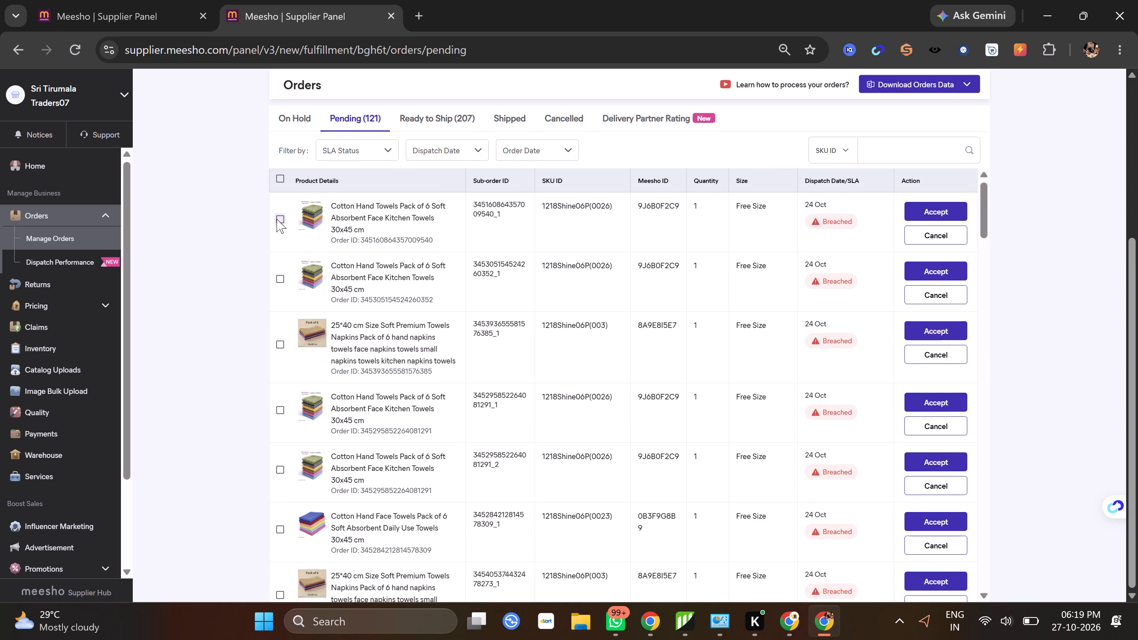
{"action": "left_click", "coordinate": [280, 213]}
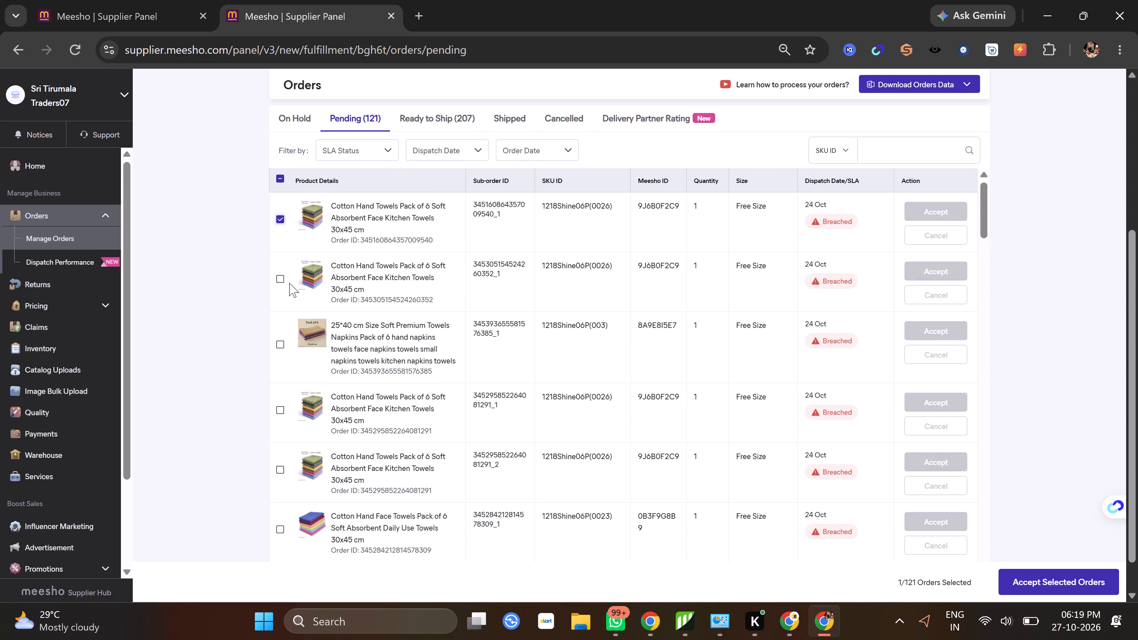
{"action": "left_click", "coordinate": [283, 283]}
{"action": "left_click", "coordinate": [280, 345]}
{"action": "left_click", "coordinate": [277, 410]}
{"action": "left_click", "coordinate": [280, 476]}
{"action": "scroll", "coordinate": [403, 374], "scroll_direction": "down", "scroll_amount": 2}
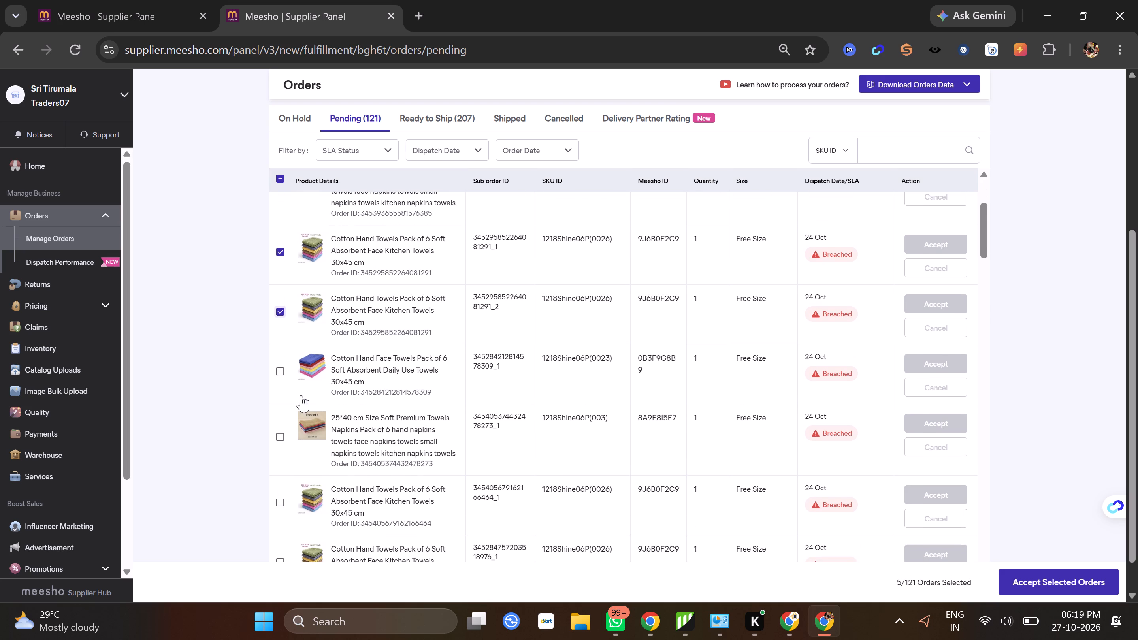
{"action": "left_click", "coordinate": [277, 376]}
{"action": "left_click", "coordinate": [278, 437]}
{"action": "left_click", "coordinate": [282, 504]}
{"action": "scroll", "coordinate": [446, 338], "scroll_direction": "down", "scroll_amount": 2}
{"action": "left_click", "coordinate": [278, 402]}
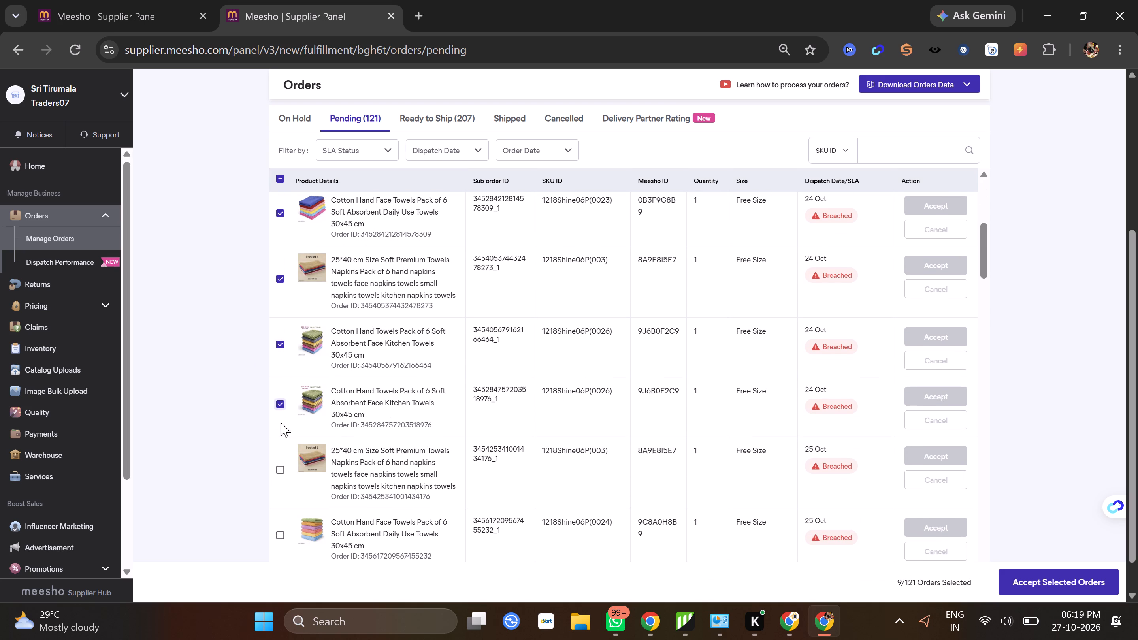
Add the first five breached Shine orders with a 25 Oct dispatch date to the selection.
{"action": "left_click", "coordinate": [278, 469]}
{"action": "left_click", "coordinate": [284, 534]}
{"action": "scroll", "coordinate": [559, 382], "scroll_direction": "down", "scroll_amount": 2}
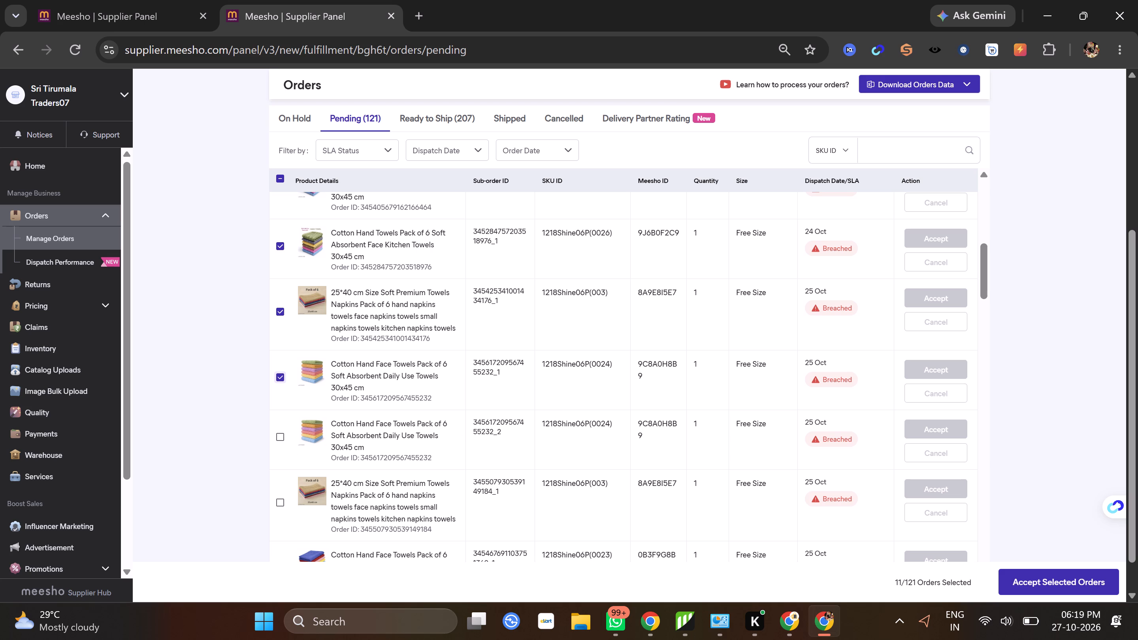
{"action": "scroll", "coordinate": [451, 376], "scroll_direction": "down", "scroll_amount": 4}
{"action": "scroll", "coordinate": [453, 387], "scroll_direction": "up", "scroll_amount": 1}
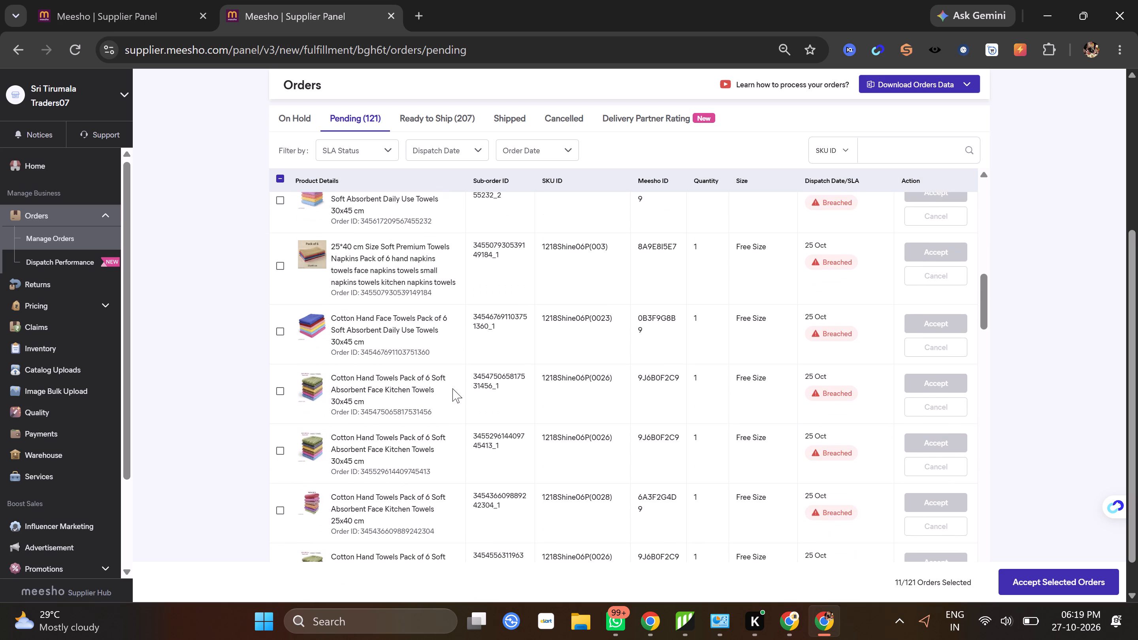
{"action": "scroll", "coordinate": [430, 376], "scroll_direction": "up", "scroll_amount": 2}
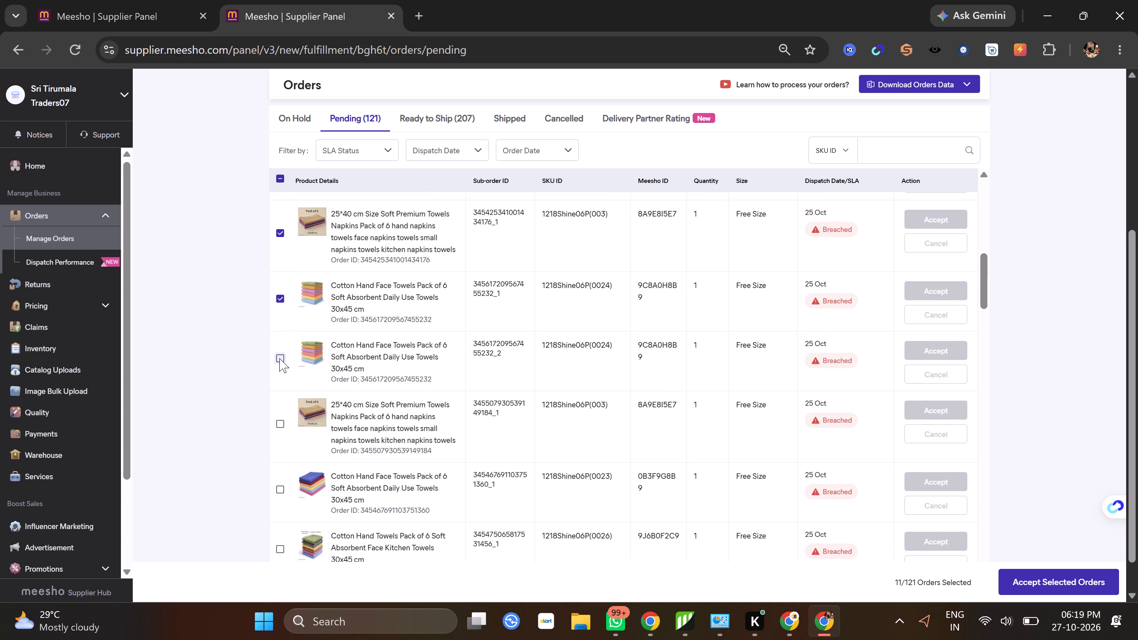
{"action": "left_click", "coordinate": [279, 358]}
{"action": "left_click", "coordinate": [279, 424]}
{"action": "left_click", "coordinate": [281, 491]}
Add the next six 25 Oct Shine orders to the selection, covering SKUs 1218Shine06P(0026), (0028) and (003).
{"action": "scroll", "coordinate": [394, 412], "scroll_direction": "down", "scroll_amount": 2}
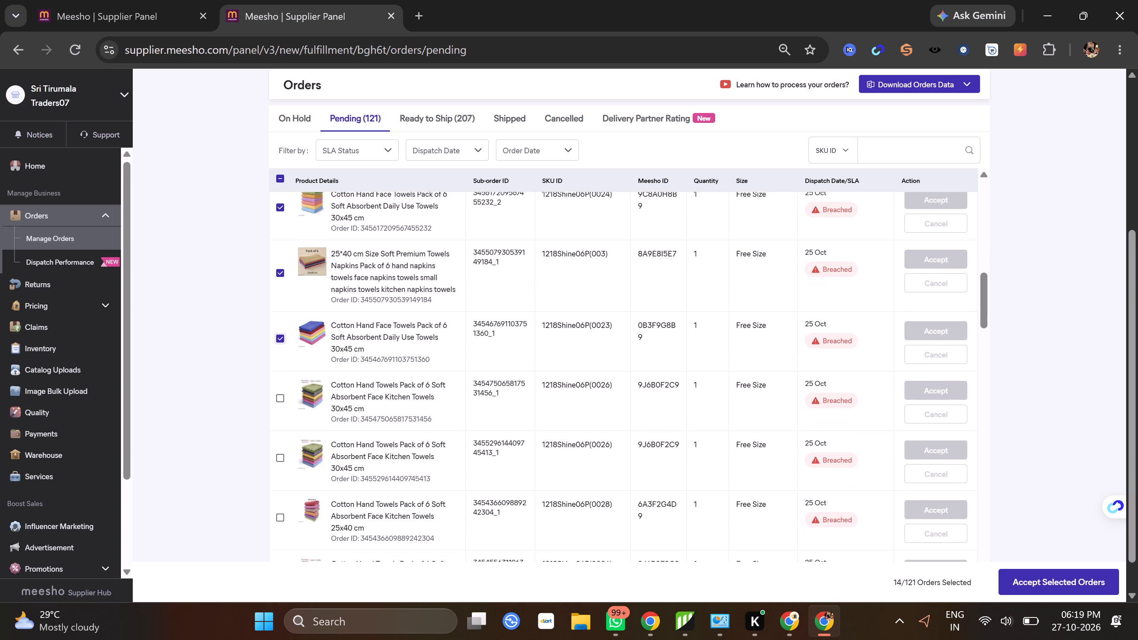
{"action": "left_click", "coordinate": [281, 387]}
{"action": "left_click", "coordinate": [273, 452]}
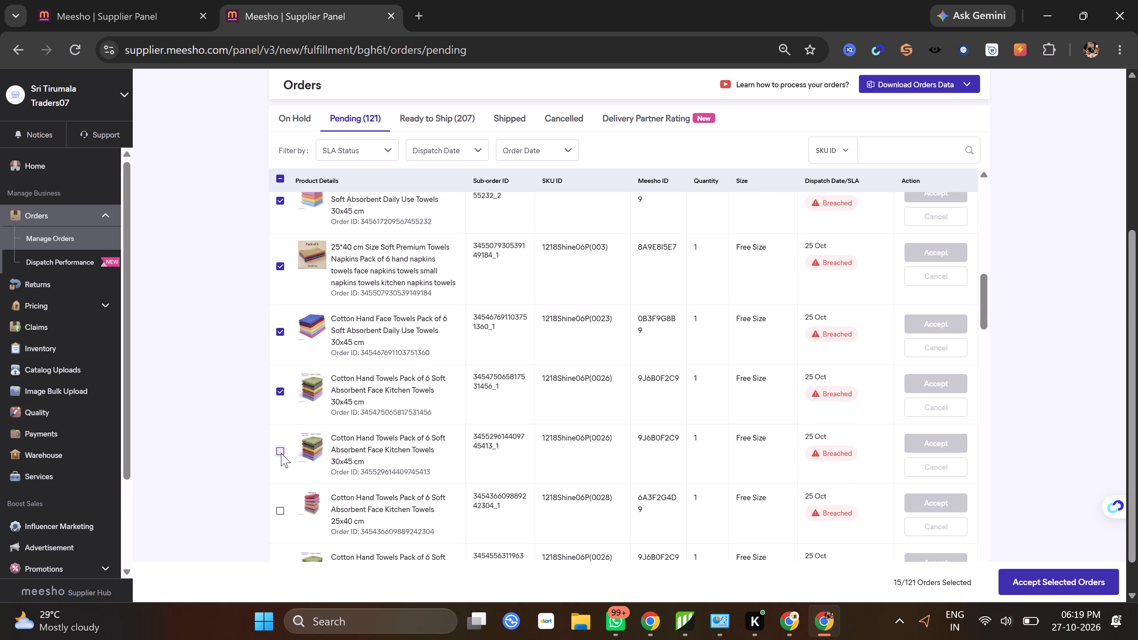
{"action": "left_click", "coordinate": [281, 453]}
{"action": "left_click", "coordinate": [279, 511]}
{"action": "scroll", "coordinate": [405, 414], "scroll_direction": "down", "scroll_amount": 2}
{"action": "left_click", "coordinate": [281, 411]}
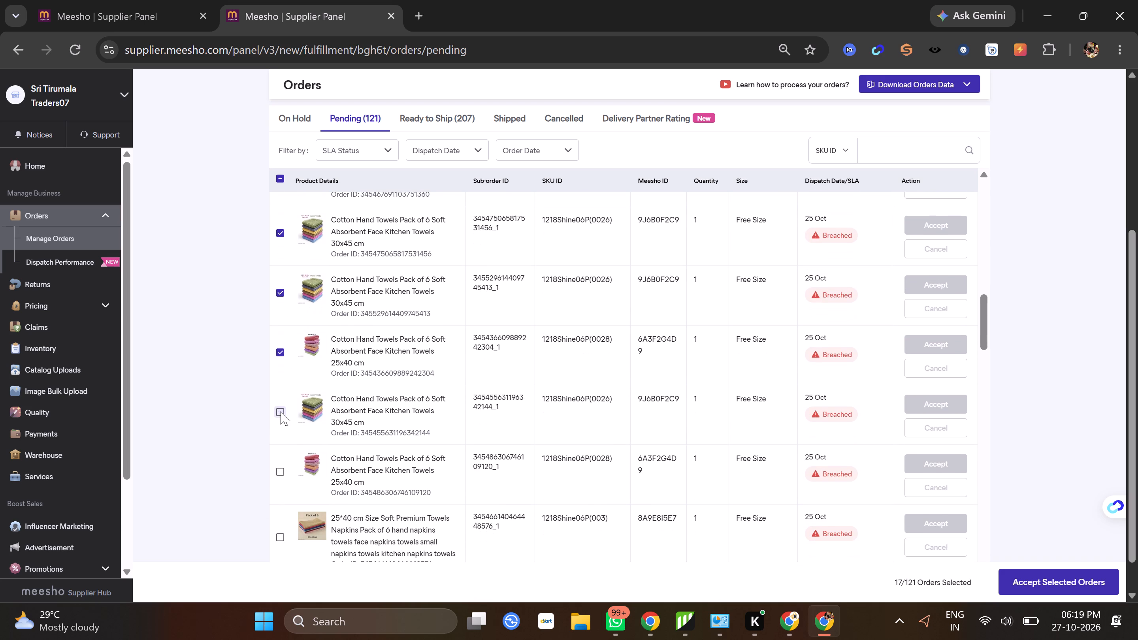
{"action": "left_click", "coordinate": [280, 468]}
{"action": "scroll", "coordinate": [389, 397], "scroll_direction": "down", "scroll_amount": 2}
{"action": "left_click", "coordinate": [275, 379]}
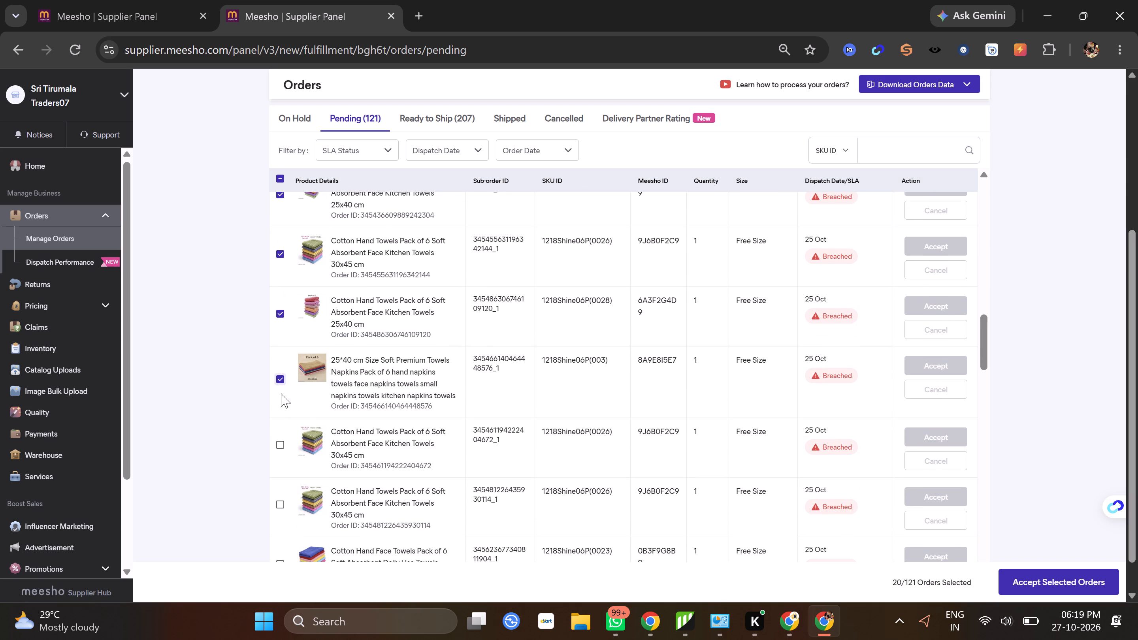
Add the next five 25 Oct Shine orders to the selection, covering SKUs 1218Shine06P(0026), (0023) and (003).
{"action": "left_click", "coordinate": [280, 438]}
{"action": "left_click", "coordinate": [281, 498]}
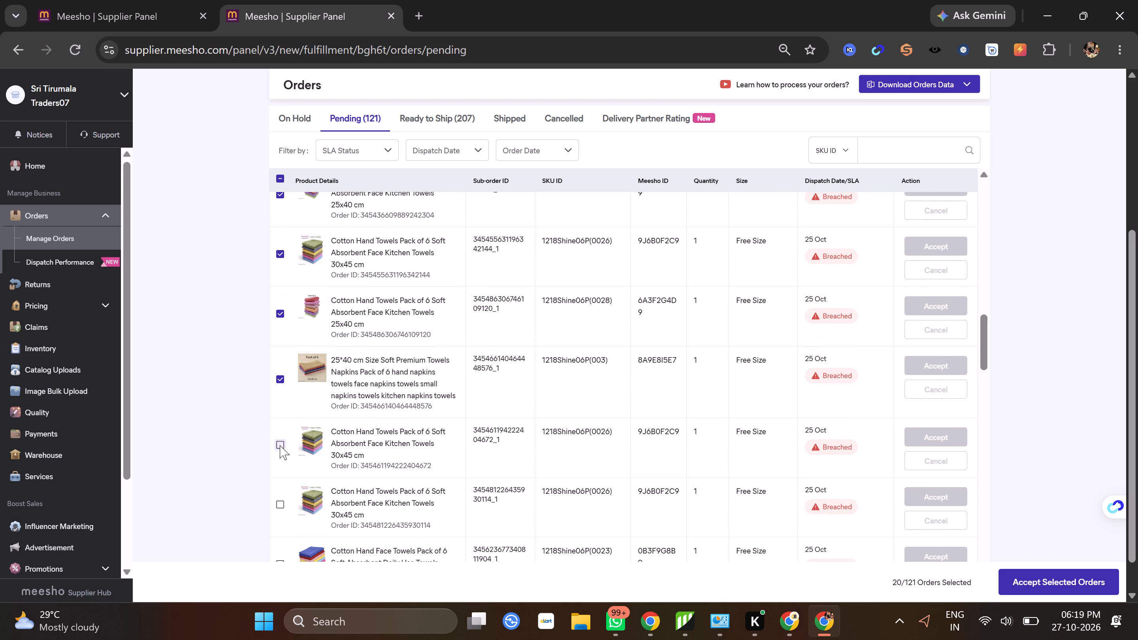
{"action": "left_click", "coordinate": [280, 445]}
{"action": "left_click", "coordinate": [283, 502]}
{"action": "scroll", "coordinate": [417, 386], "scroll_direction": "down", "scroll_amount": 1}
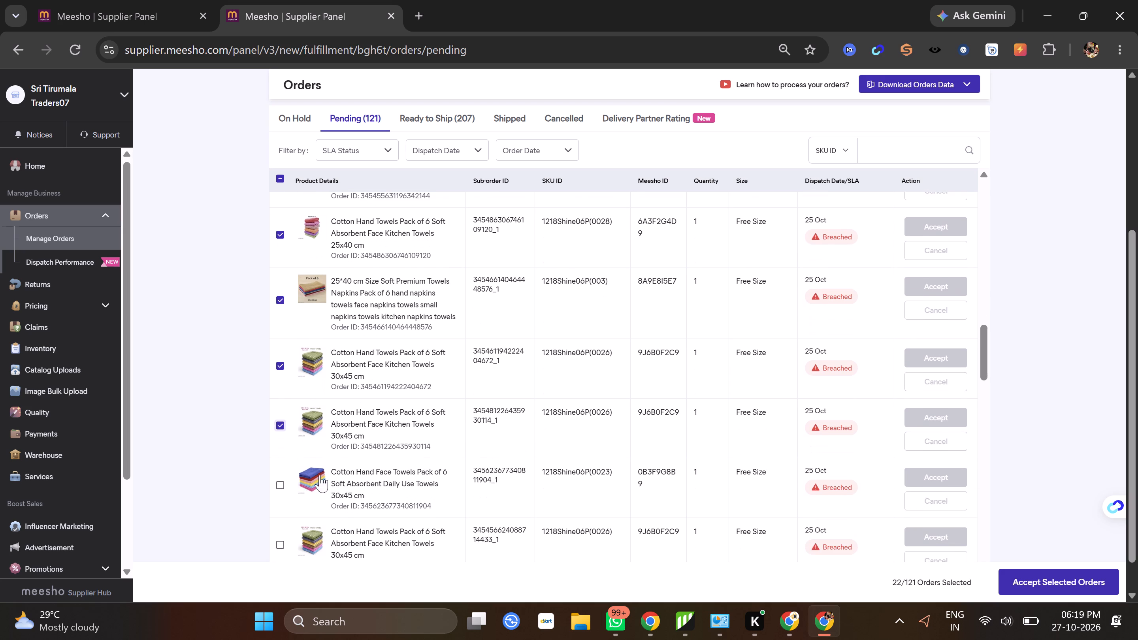
{"action": "left_click", "coordinate": [279, 483]}
{"action": "scroll", "coordinate": [377, 416], "scroll_direction": "down", "scroll_amount": 3}
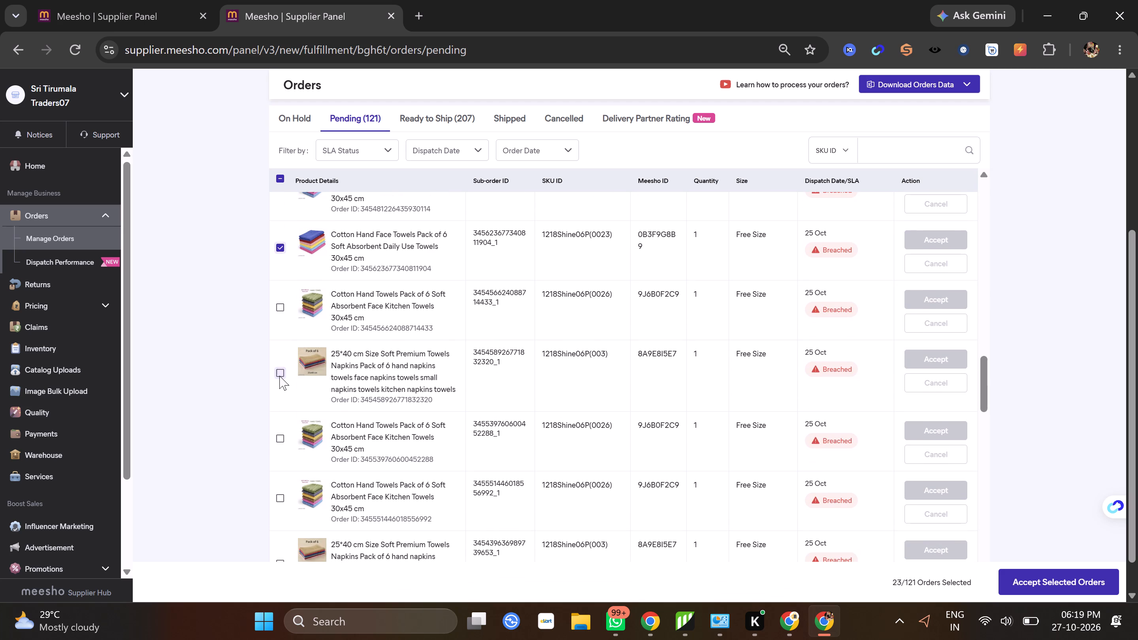
{"action": "left_click", "coordinate": [279, 376]}
{"action": "left_click", "coordinate": [280, 303]}
Add the next seven 25 Oct Shine orders to the selection, covering SKUs 1218Shine06P(0026), (003), (0023) and (0028).
{"action": "scroll", "coordinate": [399, 336], "scroll_direction": "down", "scroll_amount": 2}
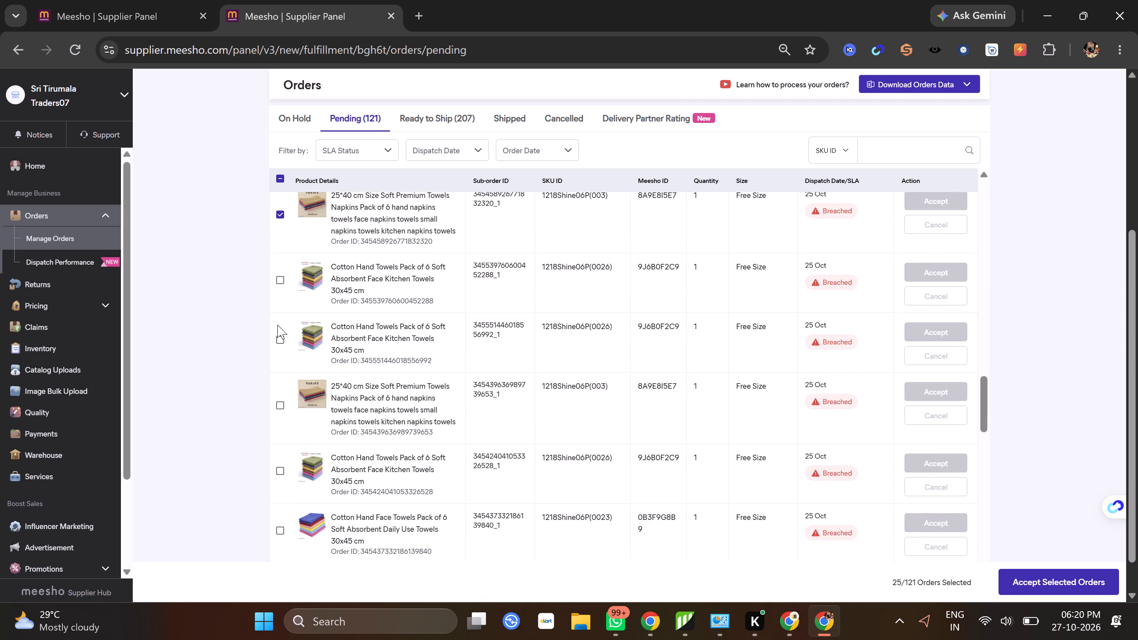
{"action": "left_click", "coordinate": [280, 283]}
{"action": "left_click", "coordinate": [278, 339]}
{"action": "left_click", "coordinate": [281, 408]}
{"action": "scroll", "coordinate": [380, 331], "scroll_direction": "down", "scroll_amount": 2}
{"action": "left_click", "coordinate": [285, 313]}
{"action": "left_click", "coordinate": [274, 367]}
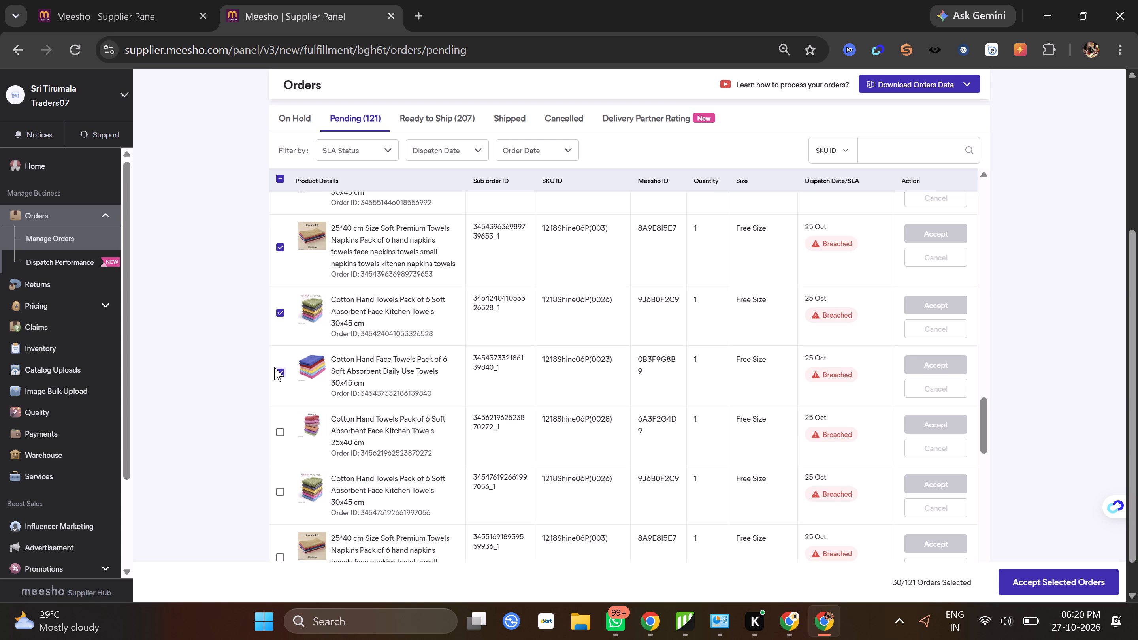
{"action": "left_click", "coordinate": [279, 434]}
{"action": "left_click", "coordinate": [278, 492]}
Add the next eight 25 Oct Shine orders to the selection, covering SKUs 1218Shine06P(003), (0026), (0028) and (0023).
{"action": "scroll", "coordinate": [365, 385], "scroll_direction": "down", "scroll_amount": 1}
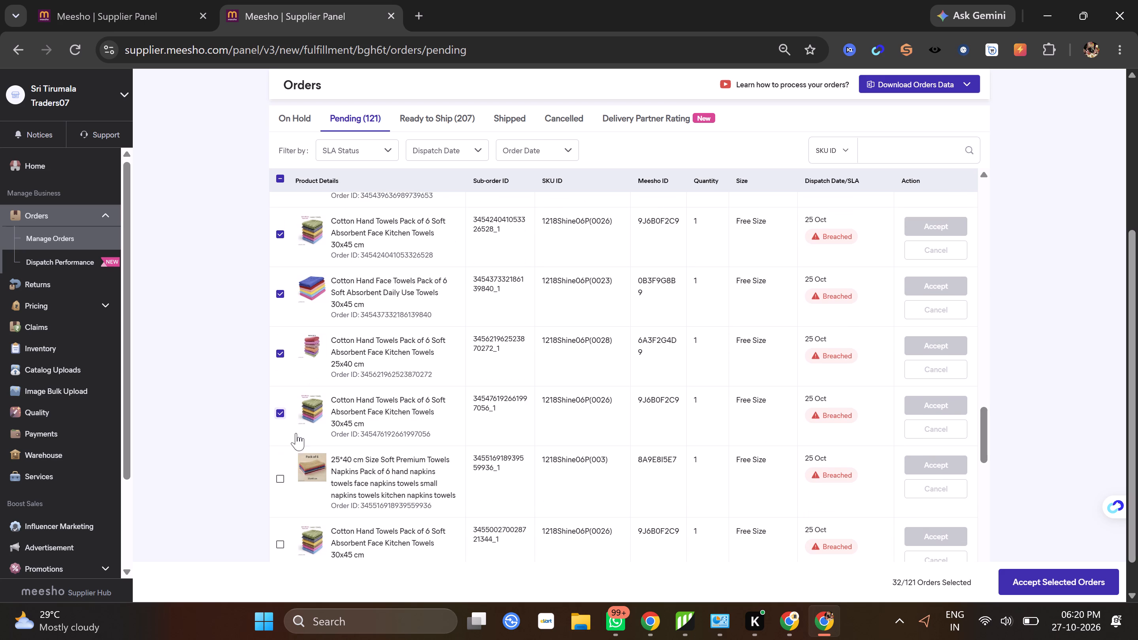
{"action": "left_click", "coordinate": [279, 480]}
{"action": "scroll", "coordinate": [381, 373], "scroll_direction": "down", "scroll_amount": 2}
{"action": "left_click", "coordinate": [278, 386]}
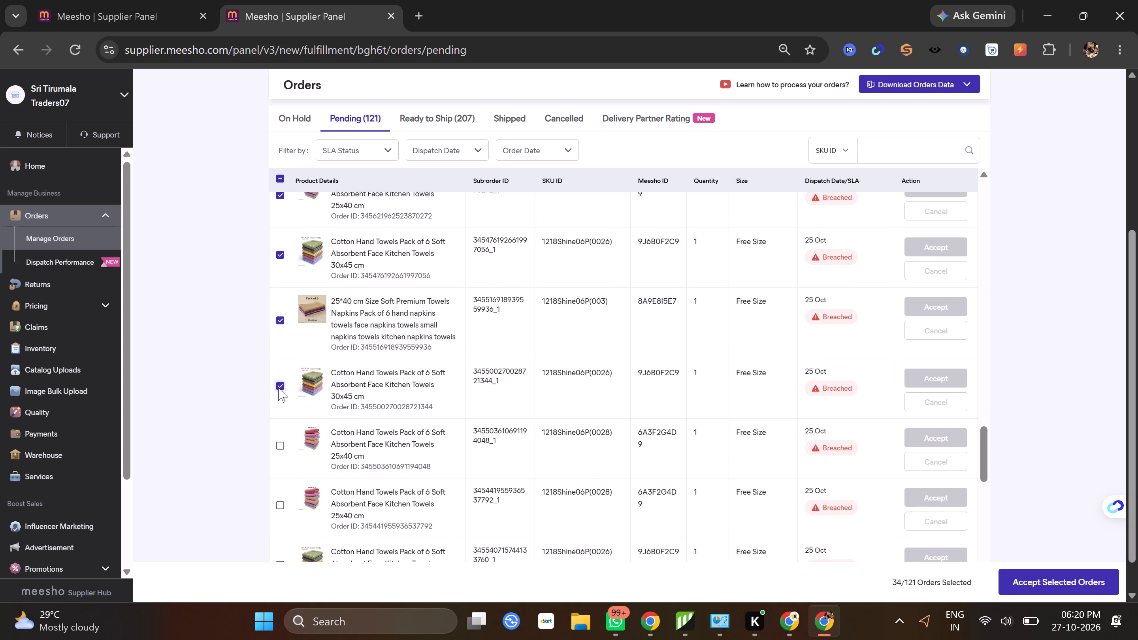
{"action": "left_click", "coordinate": [277, 448]}
{"action": "left_click", "coordinate": [278, 503]}
{"action": "scroll", "coordinate": [374, 378], "scroll_direction": "down", "scroll_amount": 3}
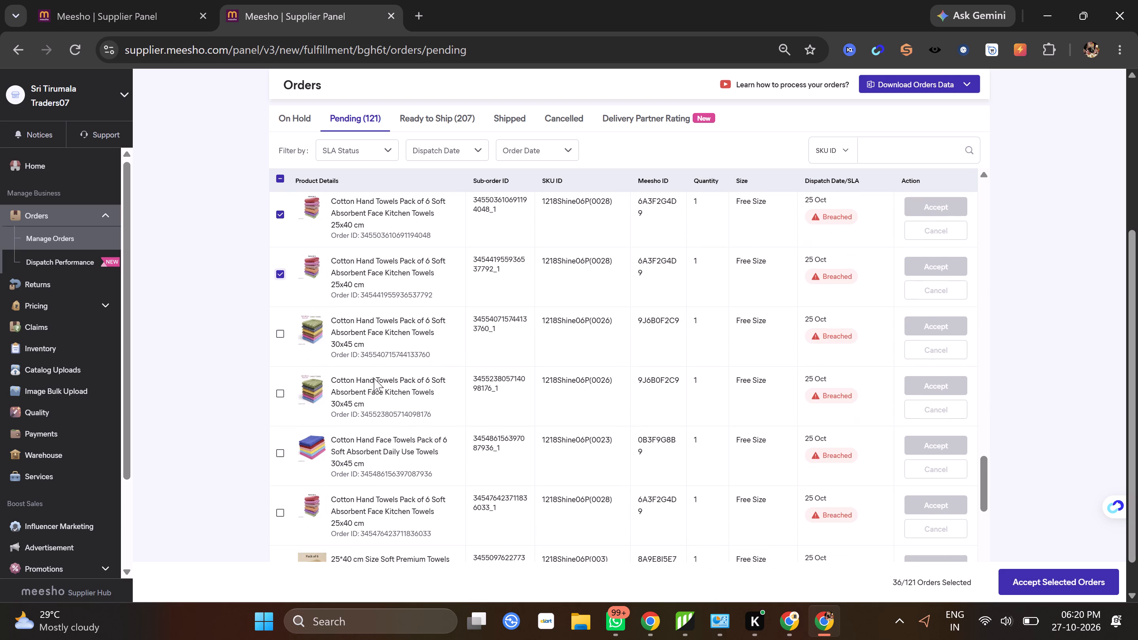
{"action": "left_click", "coordinate": [284, 327]}
{"action": "left_click", "coordinate": [284, 390]}
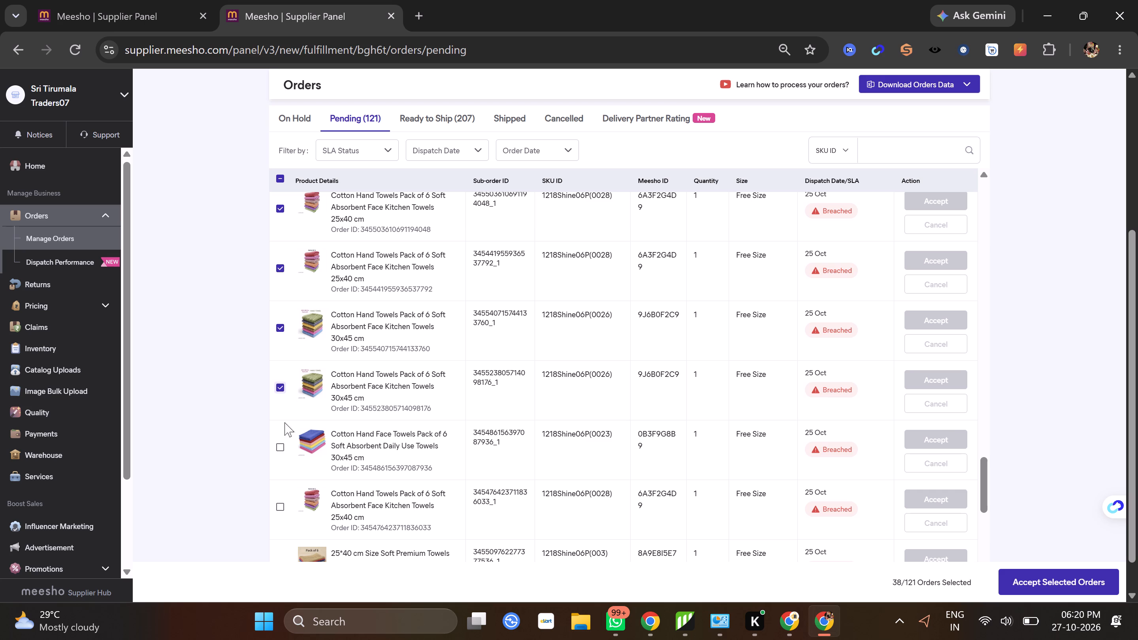
{"action": "left_click", "coordinate": [277, 448]}
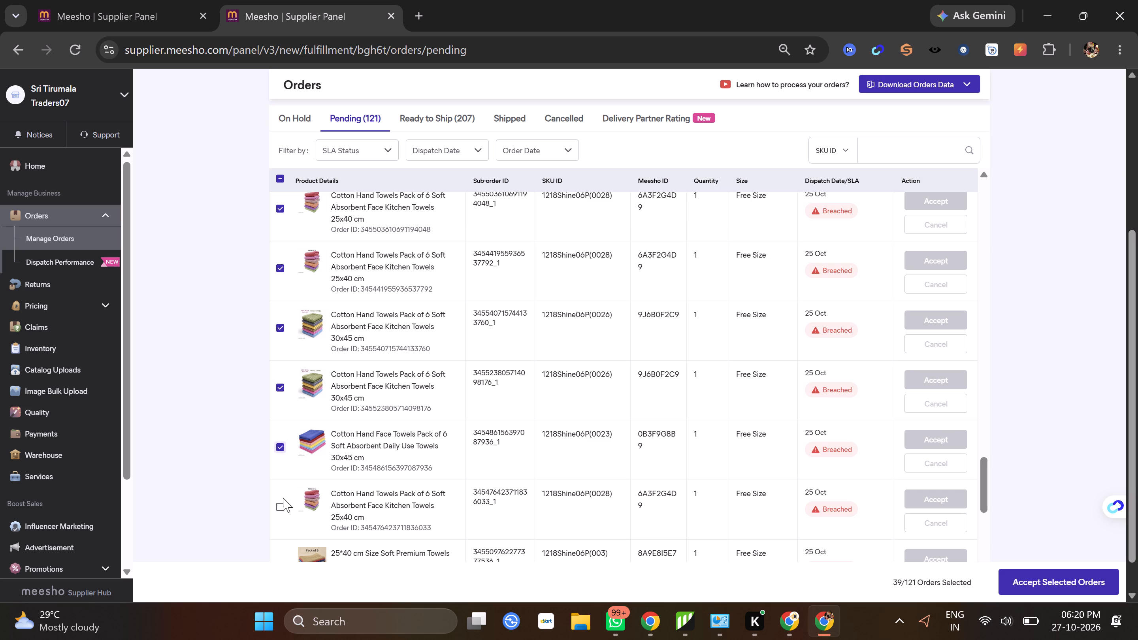
{"action": "left_click", "coordinate": [281, 505]}
Look through the remaining pending orders to find where the 25 Oct dispatch orders end and the 26 Oct ones begin.
{"action": "scroll", "coordinate": [404, 410], "scroll_direction": "down", "scroll_amount": 1}
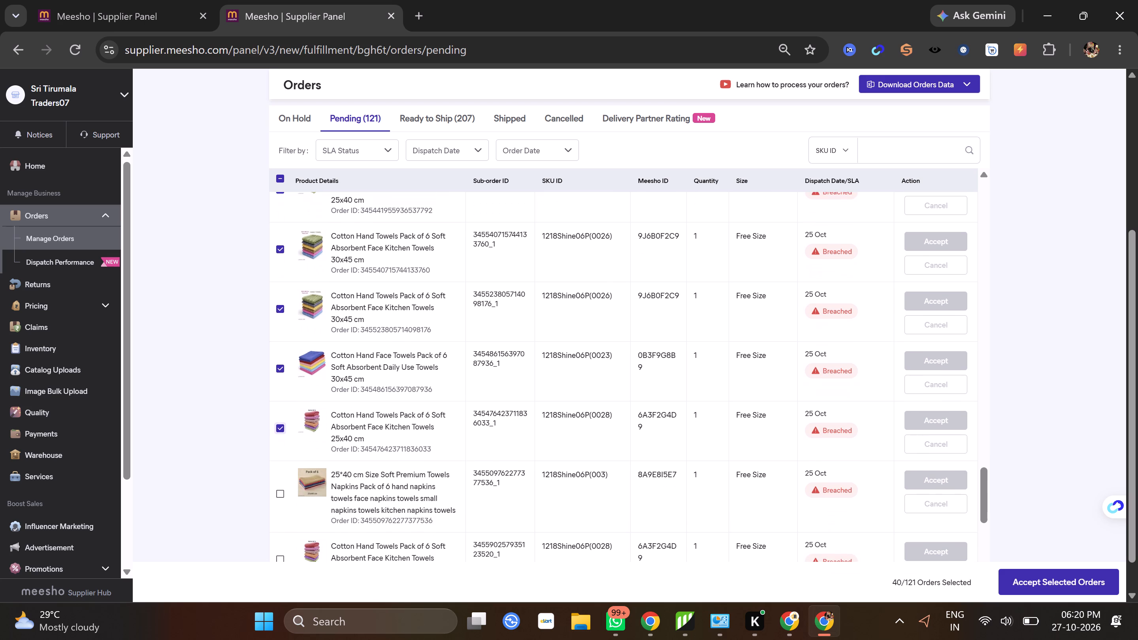
{"action": "scroll", "coordinate": [404, 413], "scroll_direction": "down", "scroll_amount": 10}
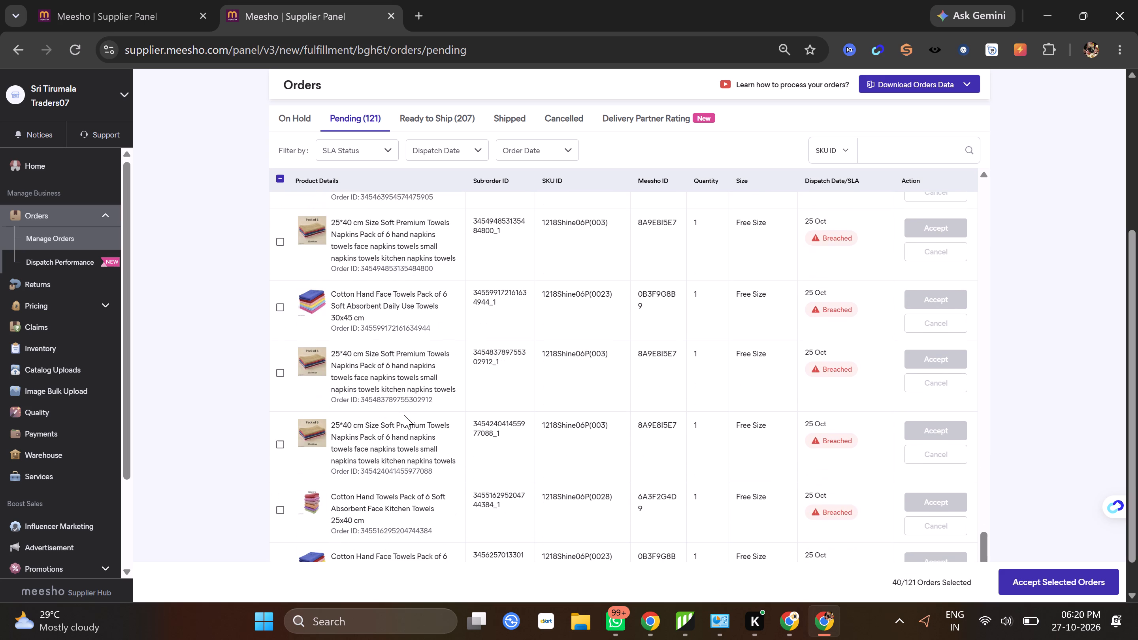
{"action": "scroll", "coordinate": [536, 426], "scroll_direction": "down", "scroll_amount": 4}
{"action": "scroll", "coordinate": [601, 414], "scroll_direction": "down", "scroll_amount": 2}
{"action": "scroll", "coordinate": [601, 415], "scroll_direction": "up", "scroll_amount": 3}
{"action": "scroll", "coordinate": [601, 415], "scroll_direction": "down", "scroll_amount": 3}
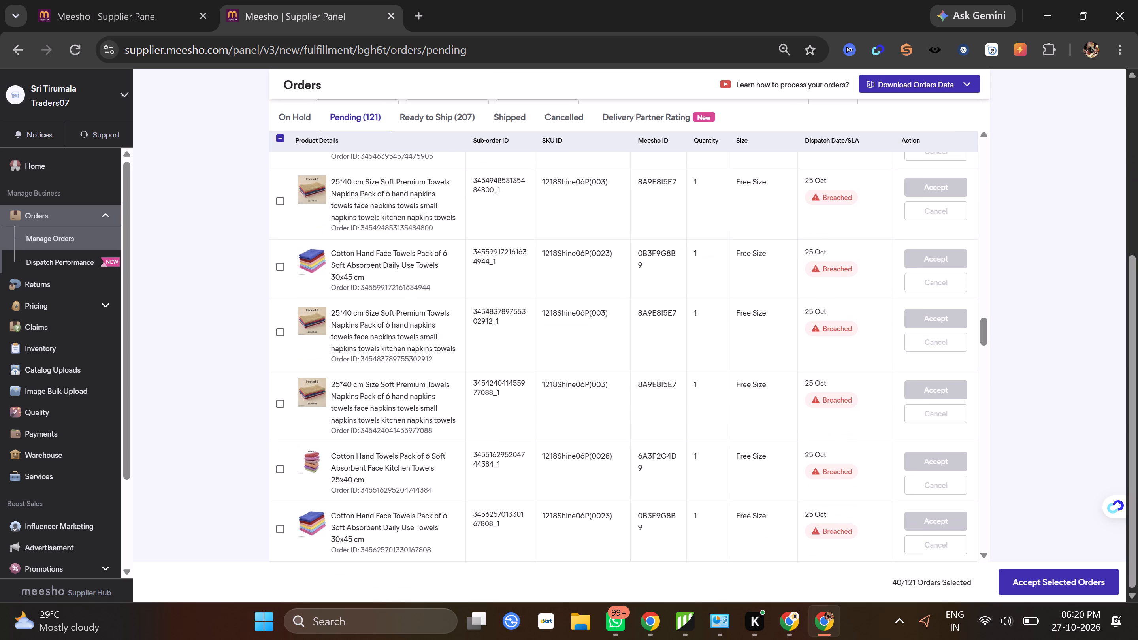
{"action": "scroll", "coordinate": [600, 416], "scroll_direction": "down", "scroll_amount": 4}
{"action": "scroll", "coordinate": [602, 416], "scroll_direction": "up", "scroll_amount": 9}
{"action": "scroll", "coordinate": [602, 416], "scroll_direction": "down", "scroll_amount": 3}
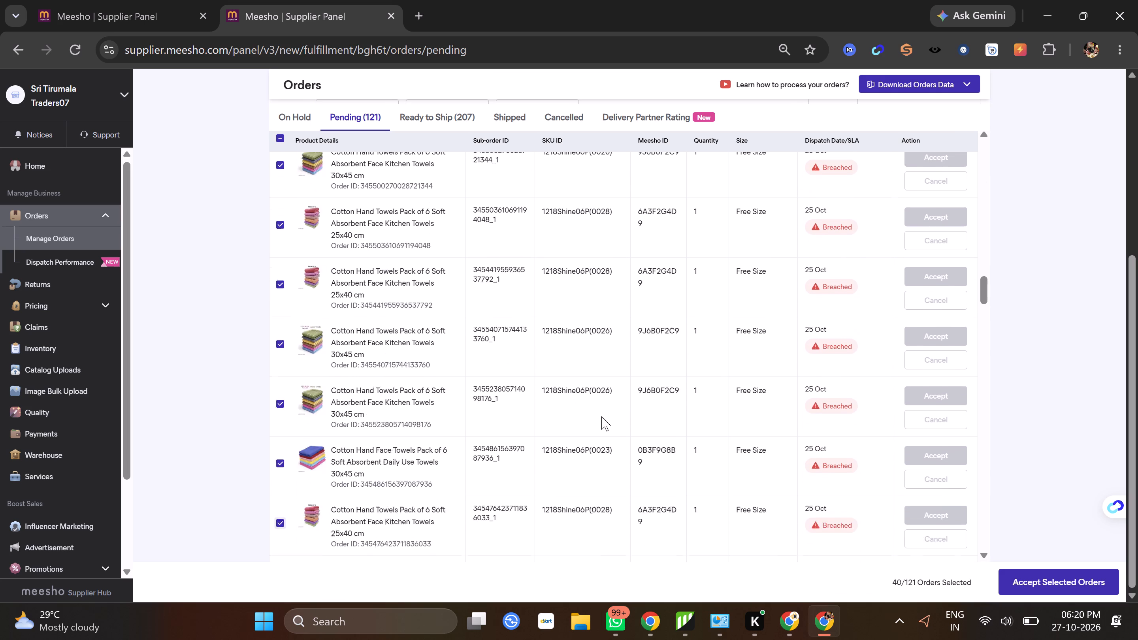
{"action": "scroll", "coordinate": [601, 416], "scroll_direction": "down", "scroll_amount": 19}
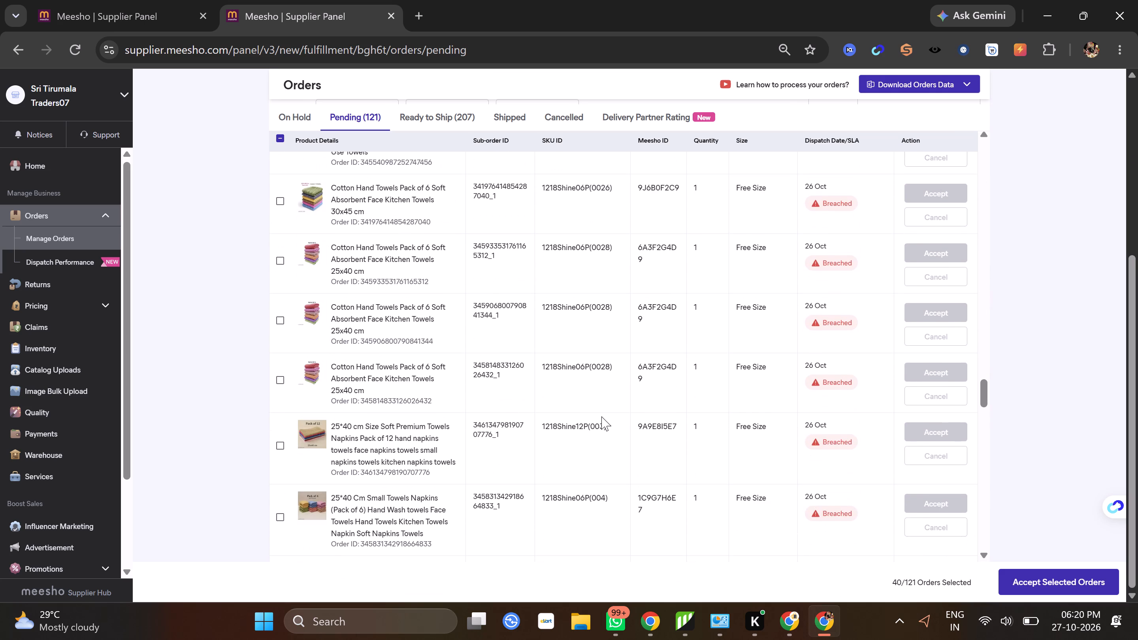
{"action": "scroll", "coordinate": [601, 416], "scroll_direction": "up", "scroll_amount": 4}
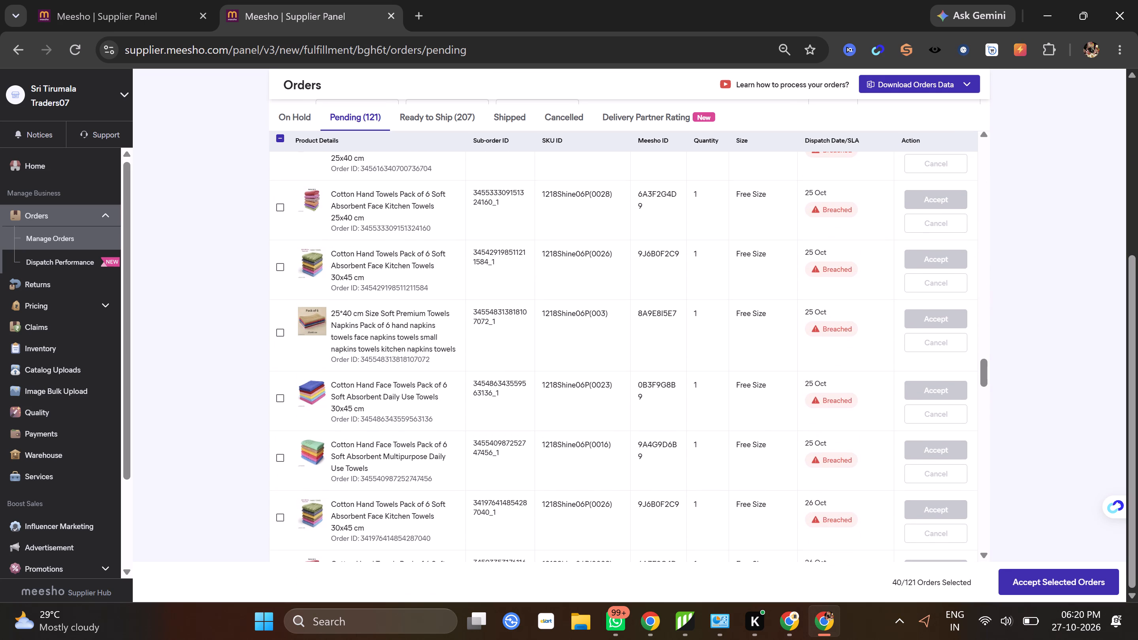
Add the last eight 25 Oct orders to the selection, working upward, covering SKUs 1218Shine06P(0016), (0023), (003), (0026) and (0028).
{"action": "scroll", "coordinate": [432, 393], "scroll_direction": "down", "scroll_amount": 1}
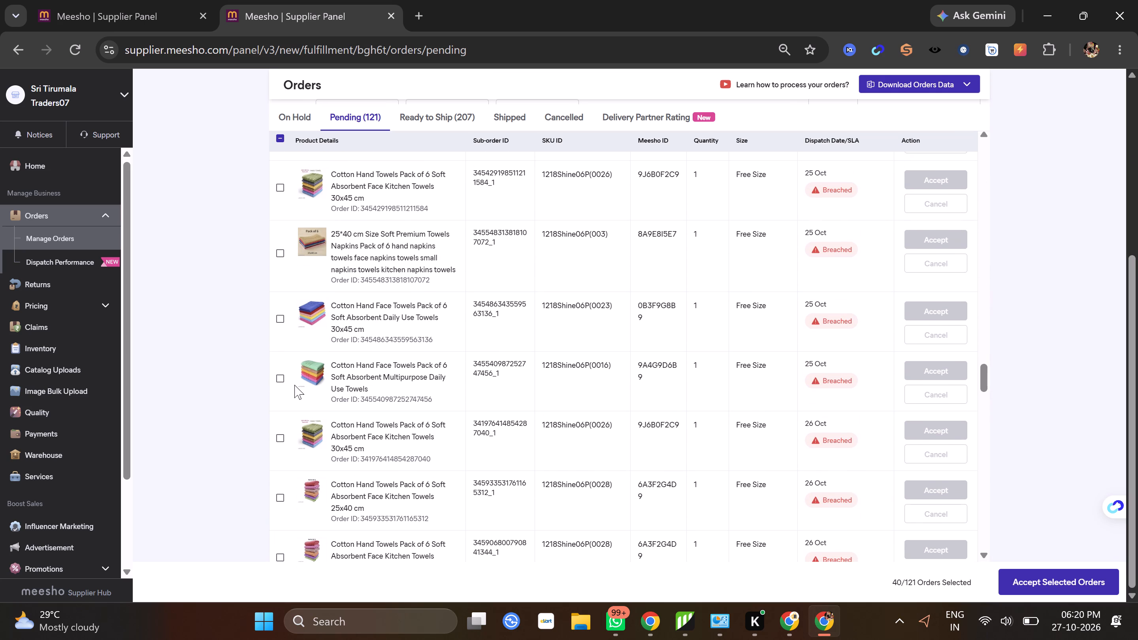
{"action": "left_click", "coordinate": [280, 382]}
{"action": "left_click", "coordinate": [282, 325]}
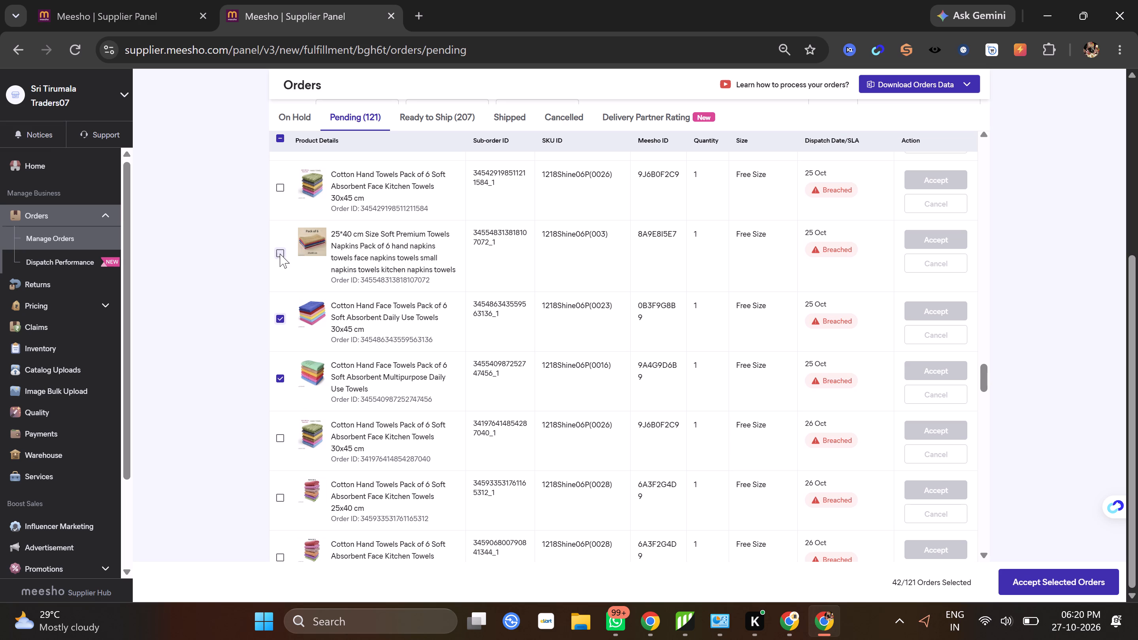
{"action": "left_click", "coordinate": [280, 254]}
{"action": "left_click", "coordinate": [279, 188]}
{"action": "scroll", "coordinate": [347, 254], "scroll_direction": "up", "scroll_amount": 1}
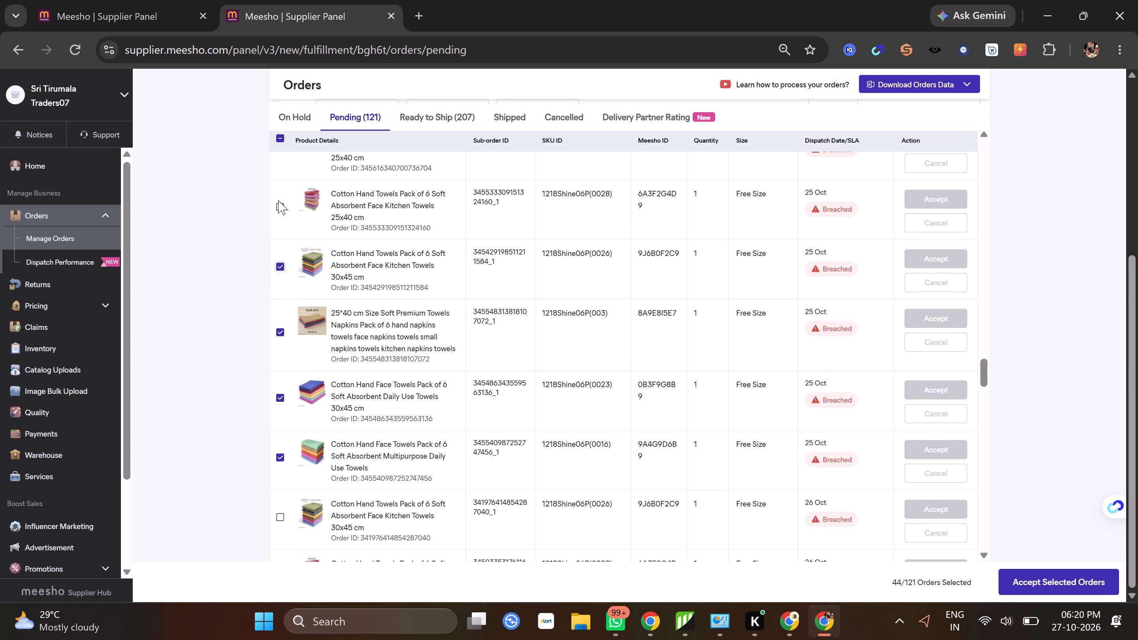
{"action": "left_click", "coordinate": [281, 207]}
{"action": "scroll", "coordinate": [403, 249], "scroll_direction": "up", "scroll_amount": 2}
{"action": "left_click", "coordinate": [280, 304]}
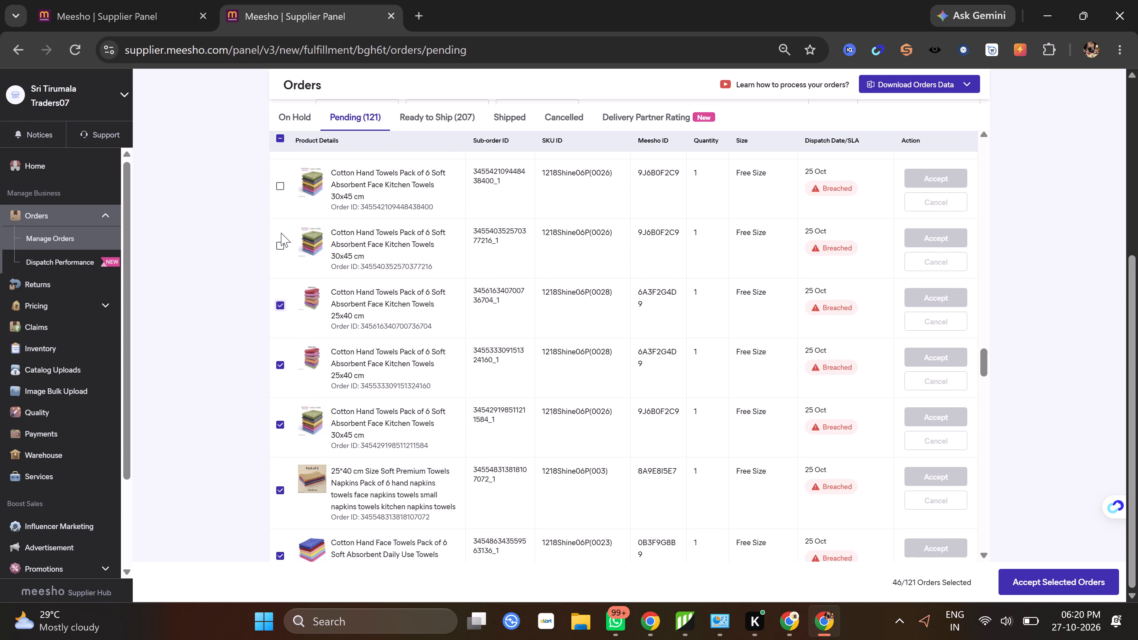
{"action": "left_click", "coordinate": [278, 247]}
{"action": "left_click", "coordinate": [282, 186]}
Add the six 25 Oct Shine orders above those to the selection, covering SKUs 1218Shine06P(003), (0023) and (0028).
{"action": "scroll", "coordinate": [388, 242], "scroll_direction": "up", "scroll_amount": 2}
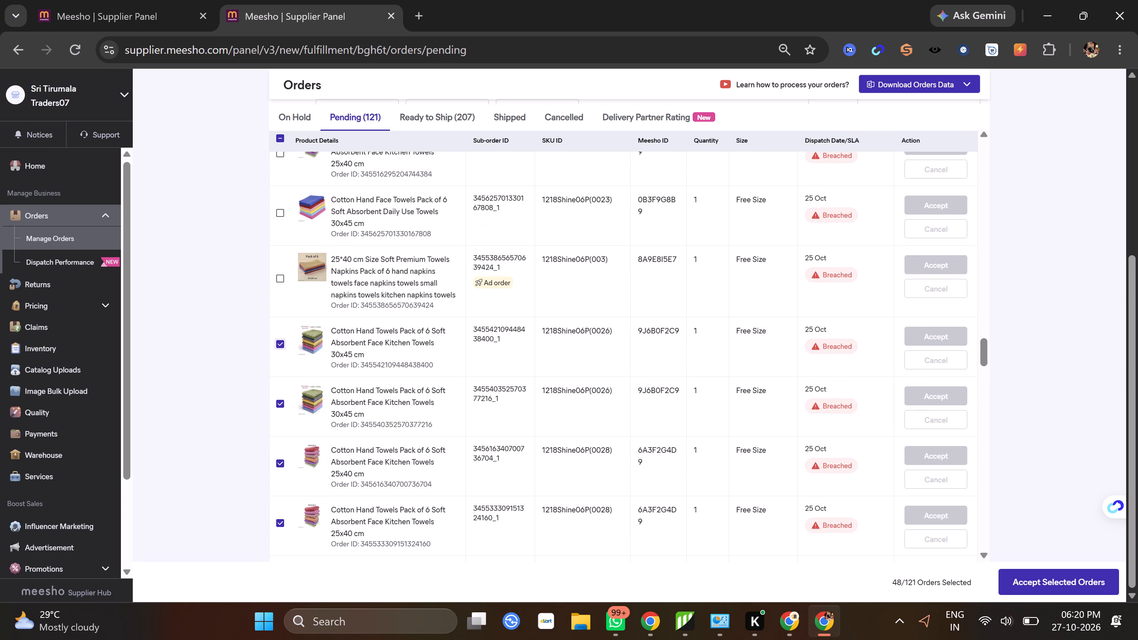
{"action": "left_click", "coordinate": [278, 278]}
{"action": "left_click", "coordinate": [279, 211]}
{"action": "scroll", "coordinate": [372, 226], "scroll_direction": "up", "scroll_amount": 1}
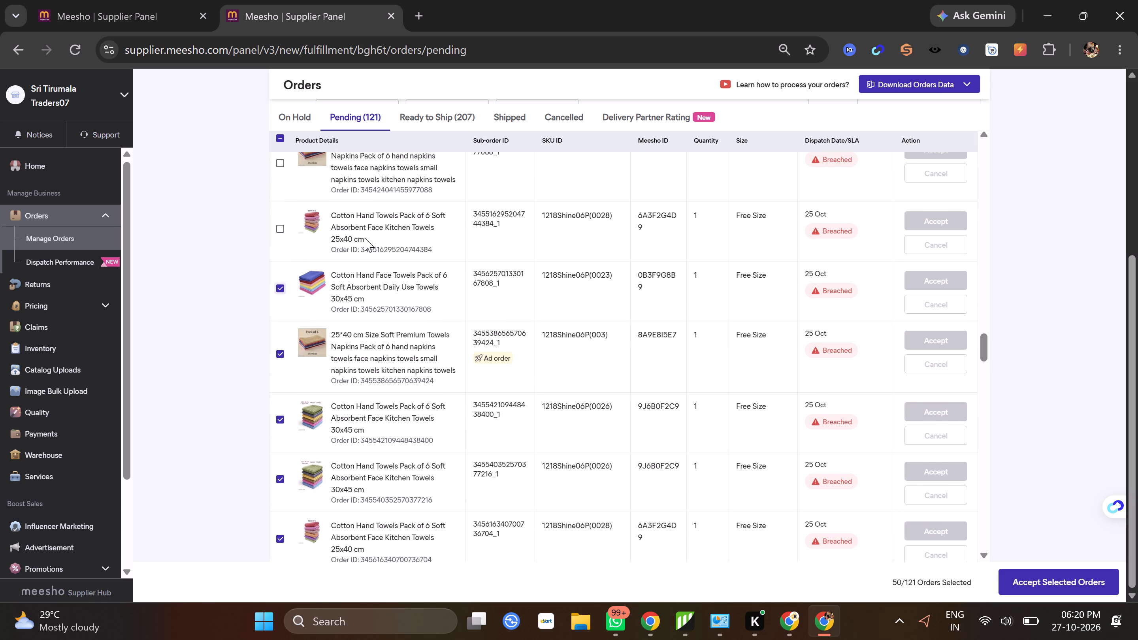
{"action": "left_click", "coordinate": [285, 232]}
{"action": "scroll", "coordinate": [364, 259], "scroll_direction": "up", "scroll_amount": 2}
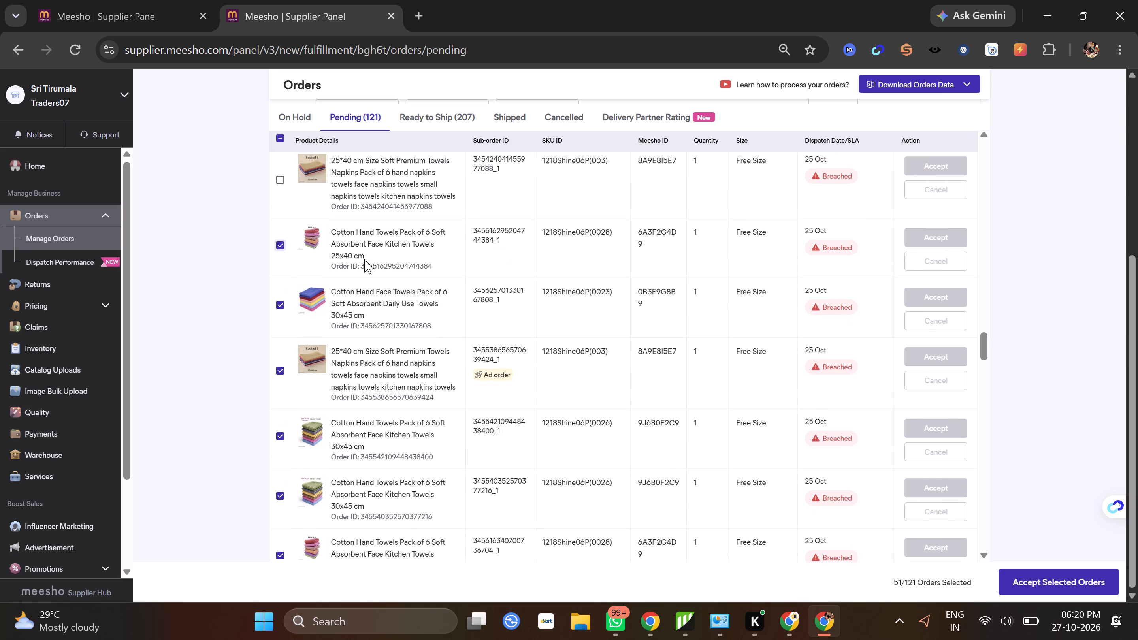
{"action": "left_click", "coordinate": [279, 327]}
{"action": "left_click", "coordinate": [275, 251]}
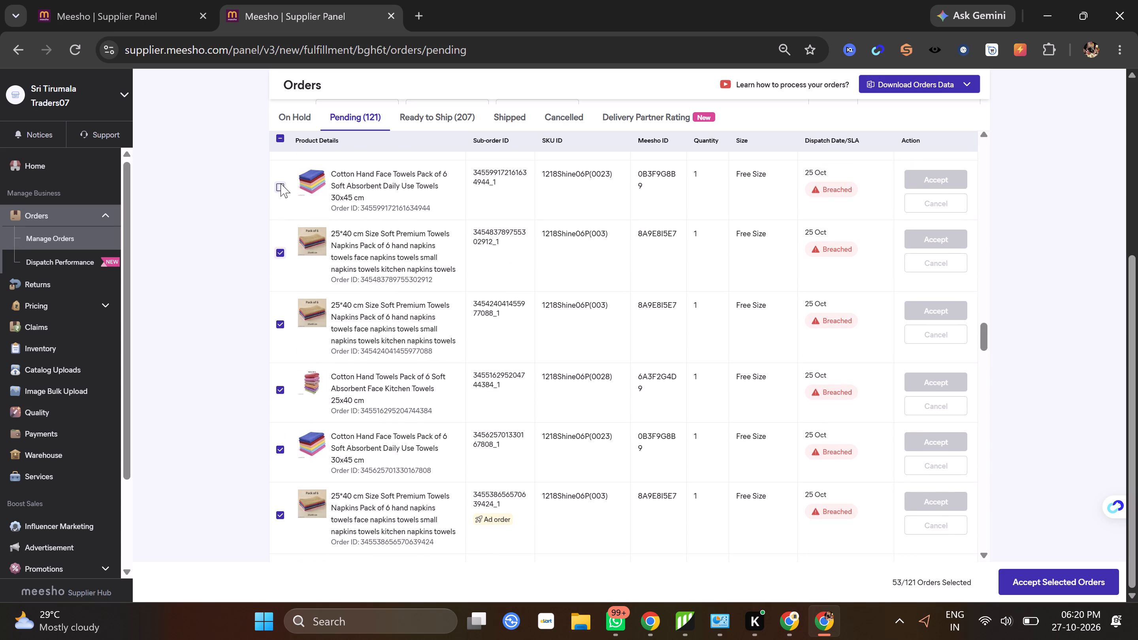
{"action": "left_click", "coordinate": [281, 183]}
Add the remaining five unselected 25 Oct Shine orders to the selection, covering SKUs 1218Shine06P(003), (0026) and (0028).
{"action": "scroll", "coordinate": [410, 331], "scroll_direction": "up", "scroll_amount": 3}
{"action": "left_click", "coordinate": [283, 357]}
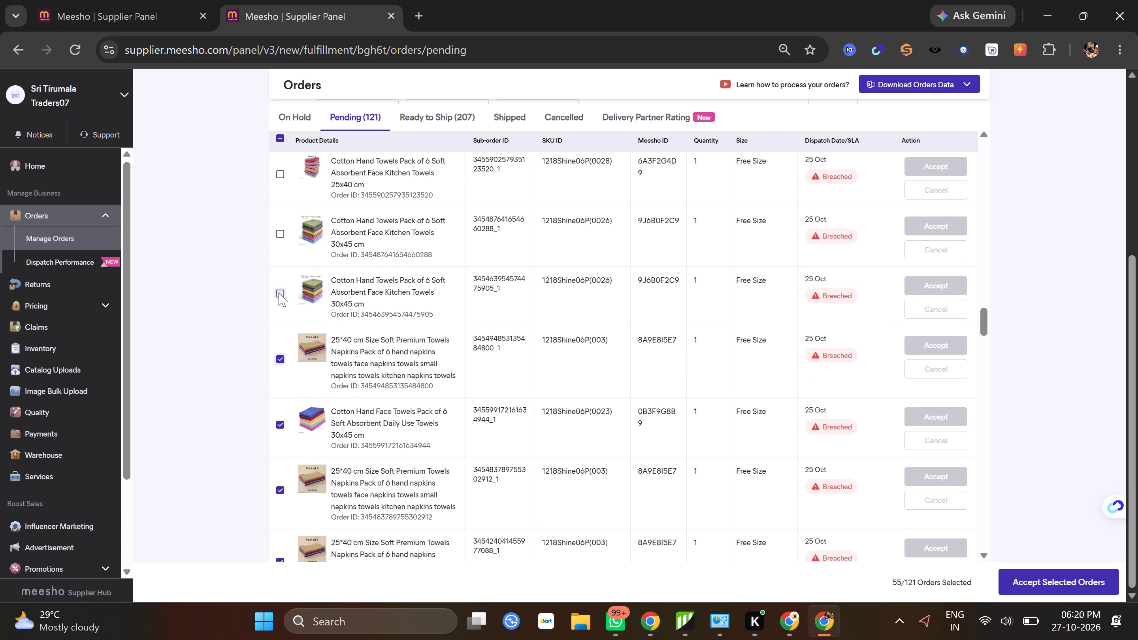
{"action": "left_click", "coordinate": [279, 292]}
{"action": "left_click", "coordinate": [279, 234]}
{"action": "left_click", "coordinate": [282, 177]}
{"action": "scroll", "coordinate": [365, 249], "scroll_direction": "up", "scroll_amount": 2}
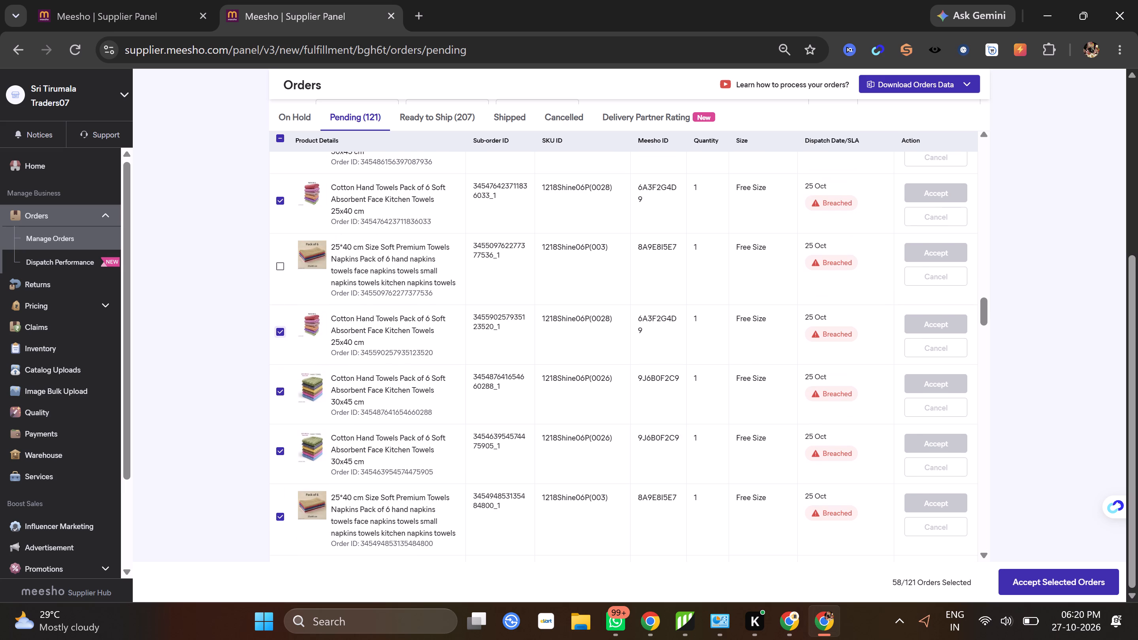
{"action": "left_click", "coordinate": [277, 267]}
Check the end of the 25 Oct selection and look through the 26 Oct orders that follow.
{"action": "scroll", "coordinate": [601, 395], "scroll_direction": "down", "scroll_amount": 12}
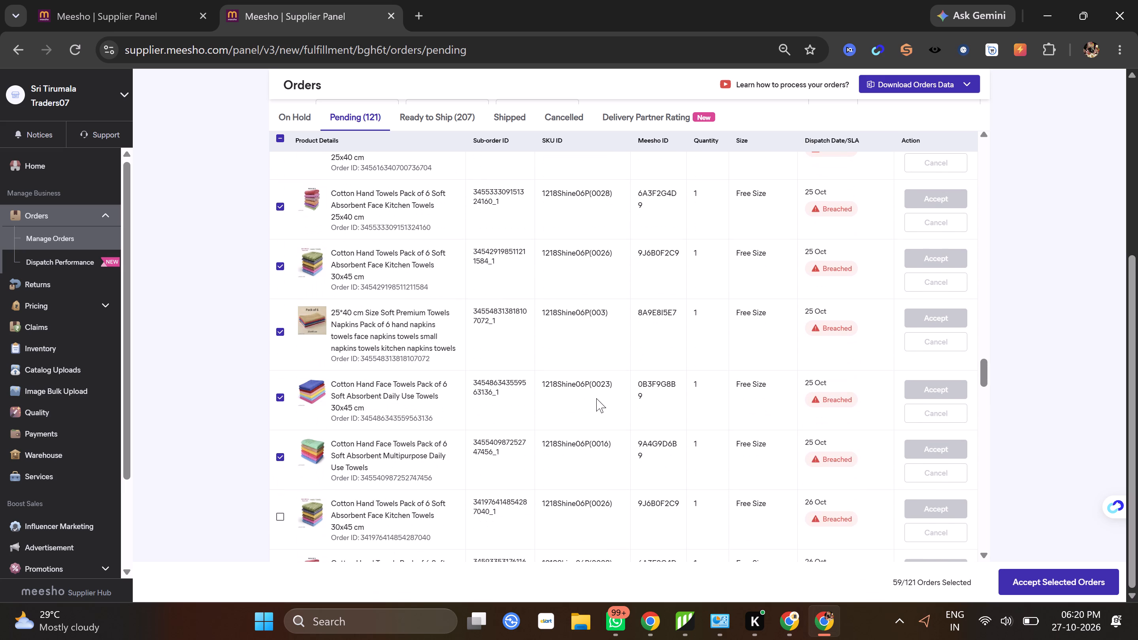
{"action": "scroll", "coordinate": [616, 395], "scroll_direction": "down", "scroll_amount": 3}
{"action": "scroll", "coordinate": [623, 397], "scroll_direction": "up", "scroll_amount": 1}
{"action": "scroll", "coordinate": [623, 397], "scroll_direction": "down", "scroll_amount": 2}
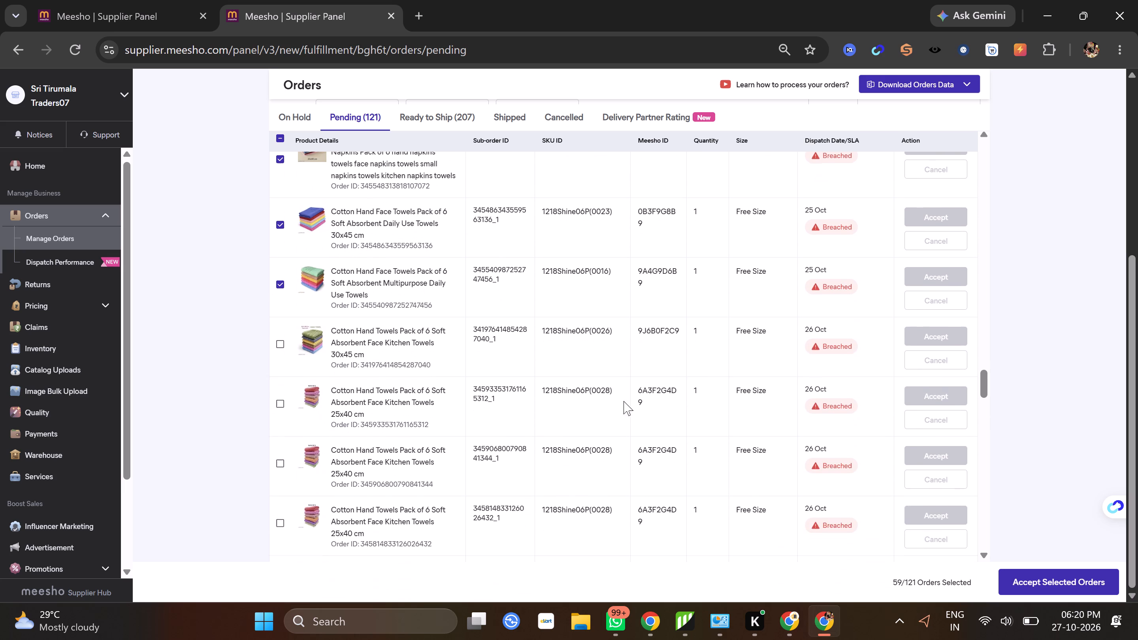
{"action": "scroll", "coordinate": [624, 401], "scroll_direction": "down", "scroll_amount": 2}
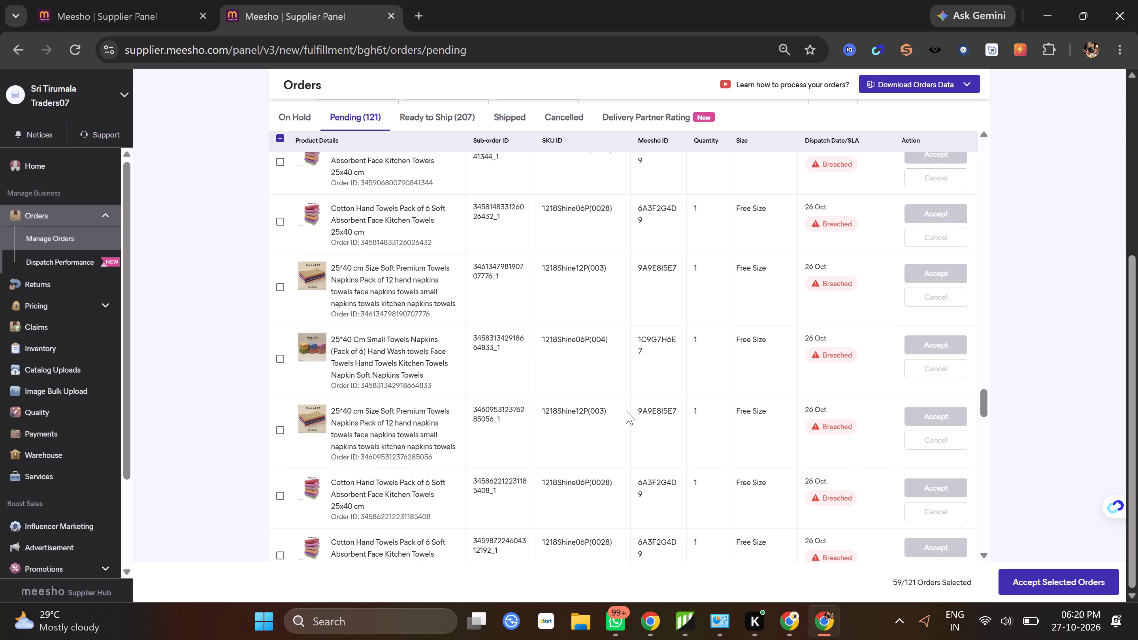
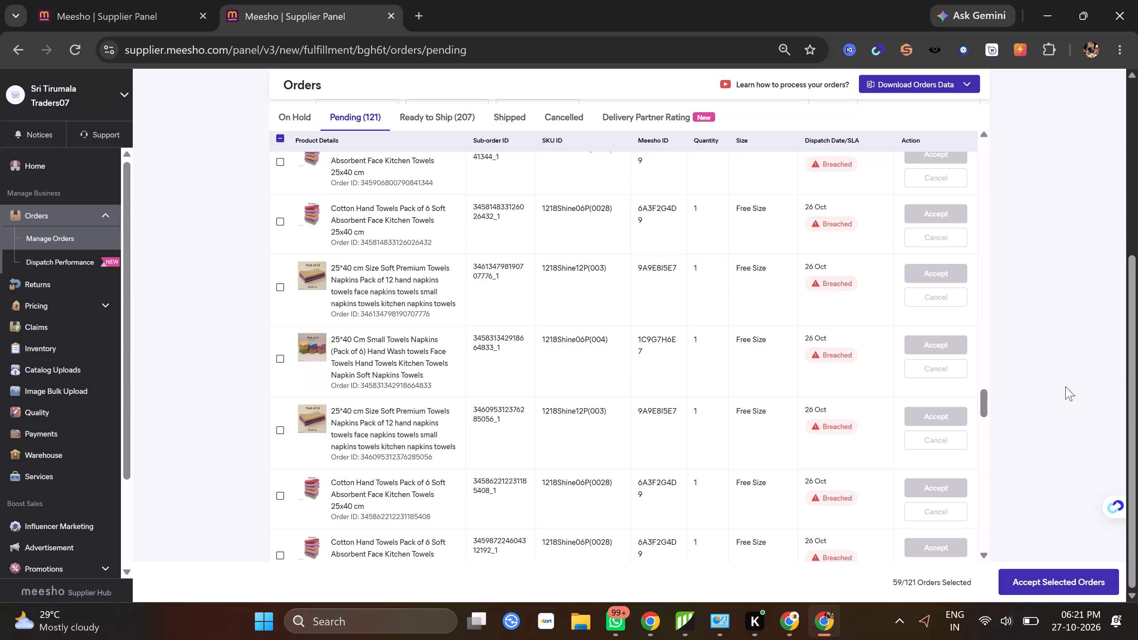
Switch to the Flipkart Seller Hub and check the payments overview and the reloaded list of forward orders to accept.
{"action": "left_click", "coordinate": [783, 625]}
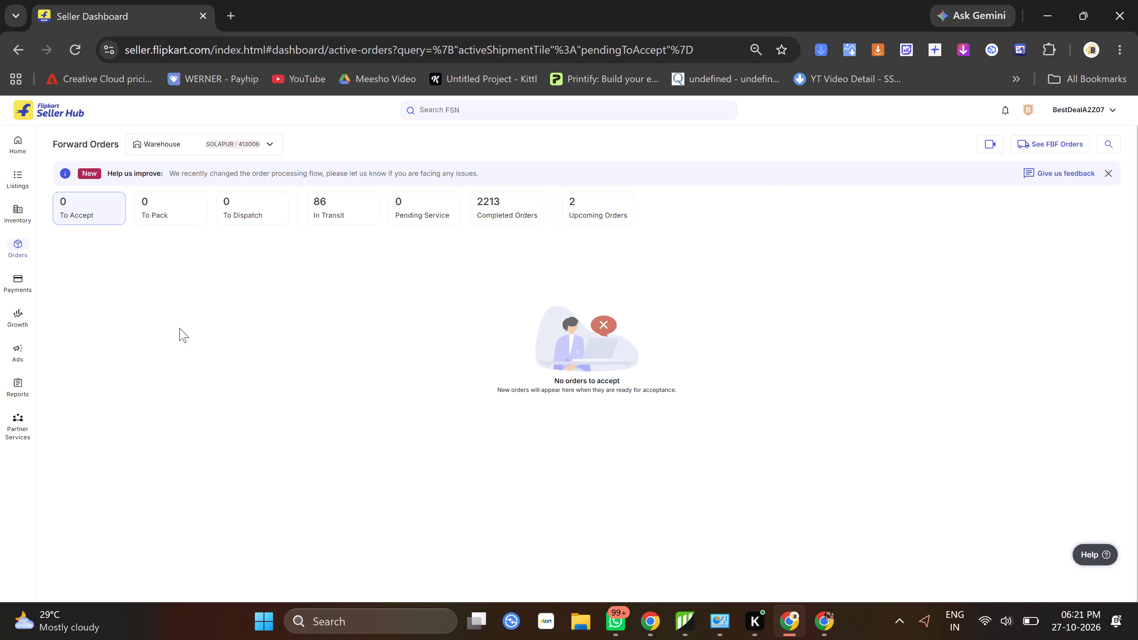
{"action": "left_click", "coordinate": [20, 282]}
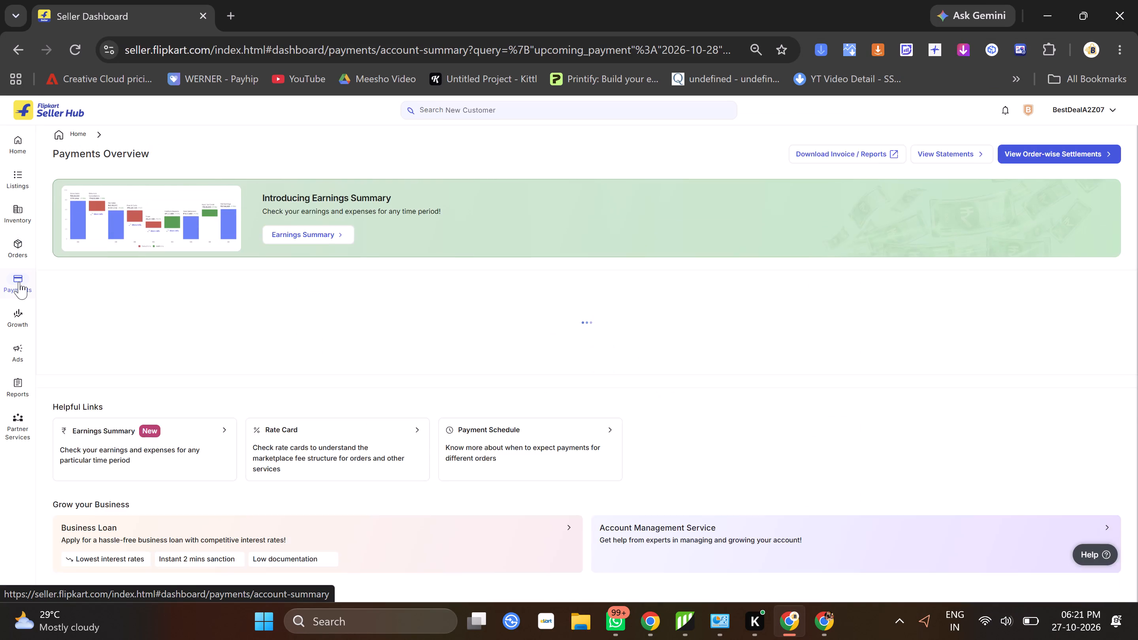
{"action": "left_click", "coordinate": [15, 246]}
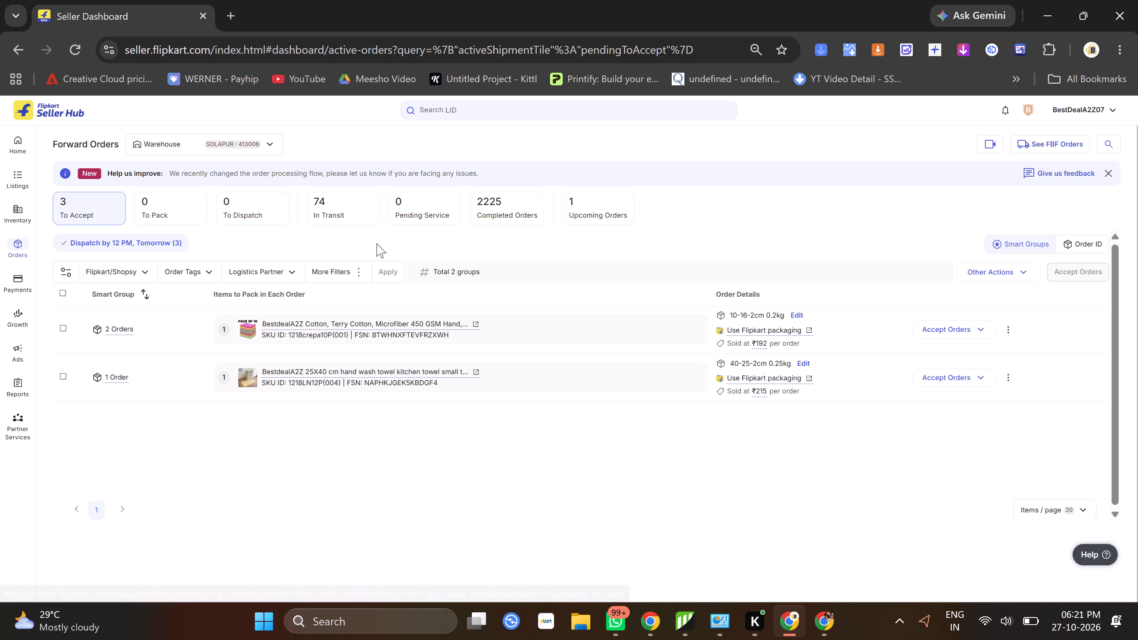
{"action": "left_click", "coordinate": [22, 282]}
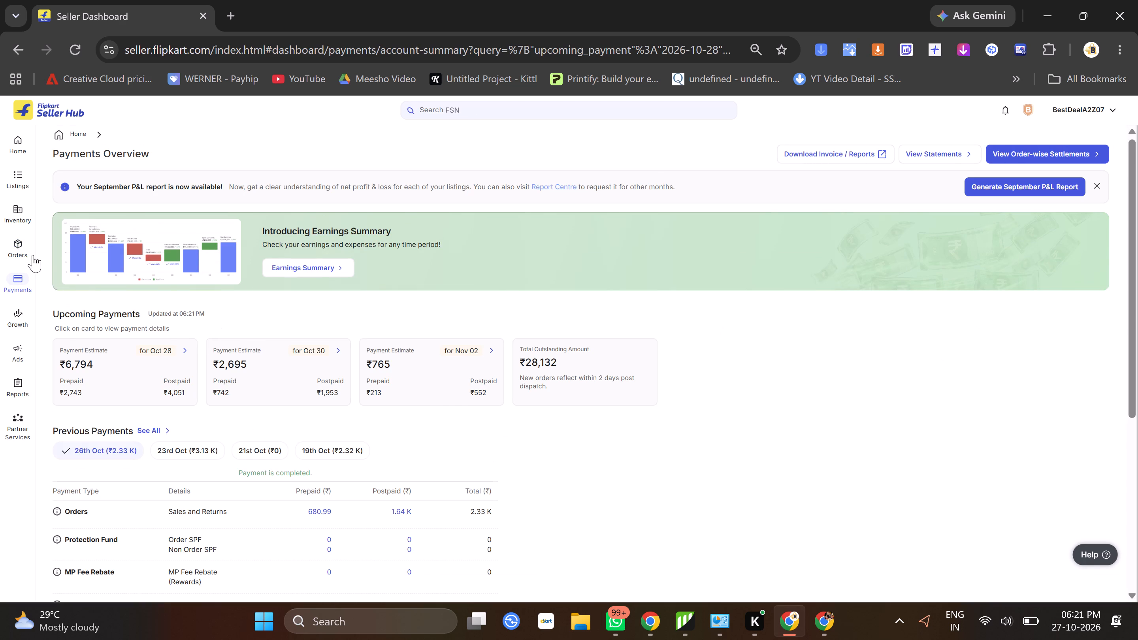
{"action": "left_click", "coordinate": [24, 238]}
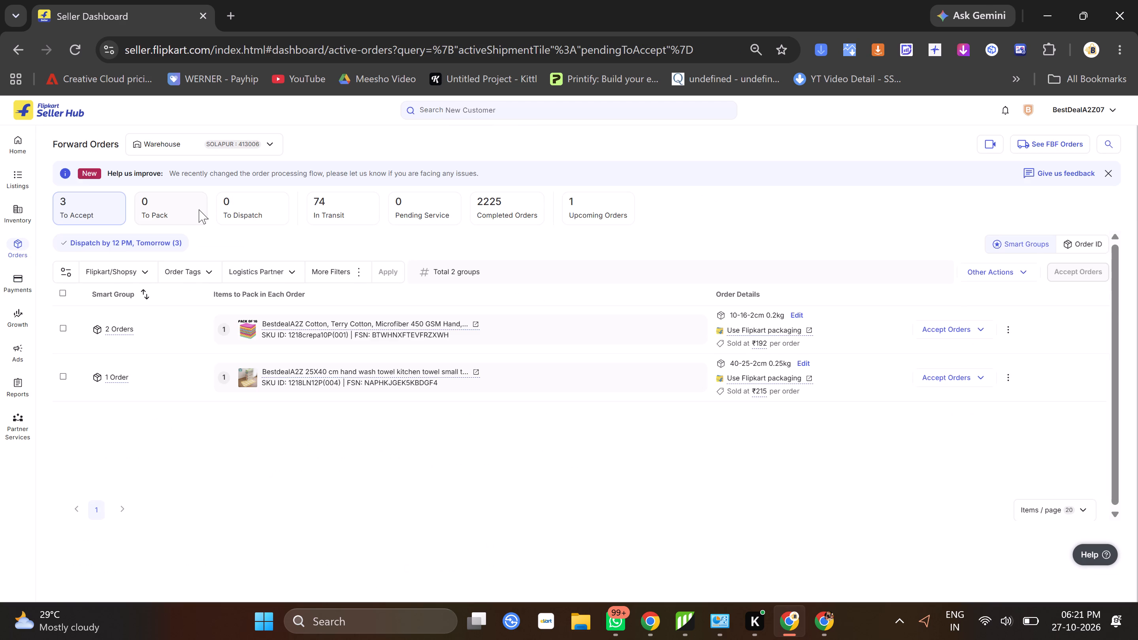